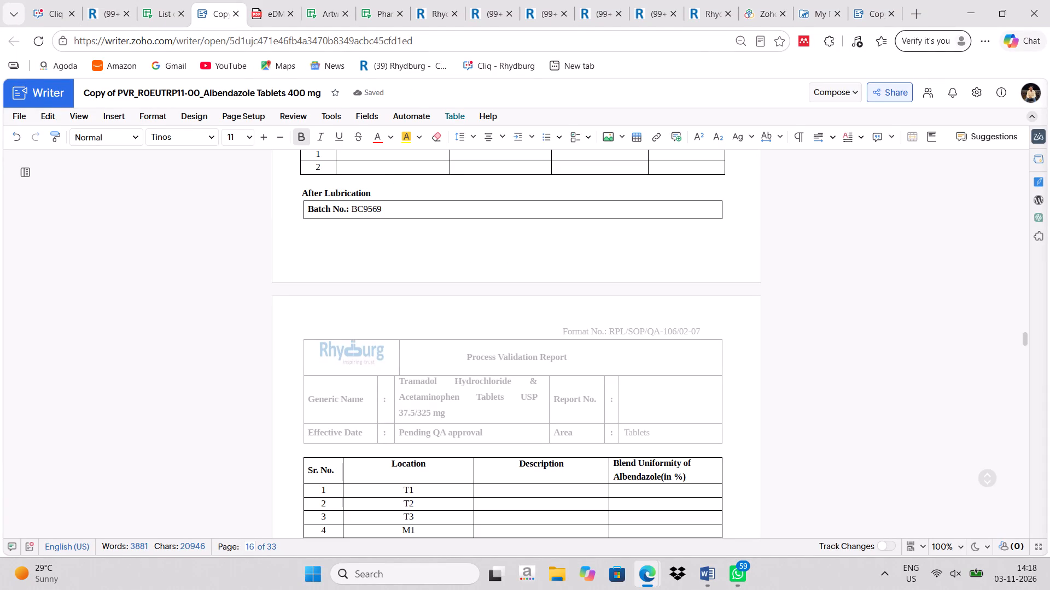
Switch to Cliq and send "SIR AAJAU ABHI OFFICE MEA AAGAYE AAP" to the colleague whose last message is "call me".
left_click(36, 3)
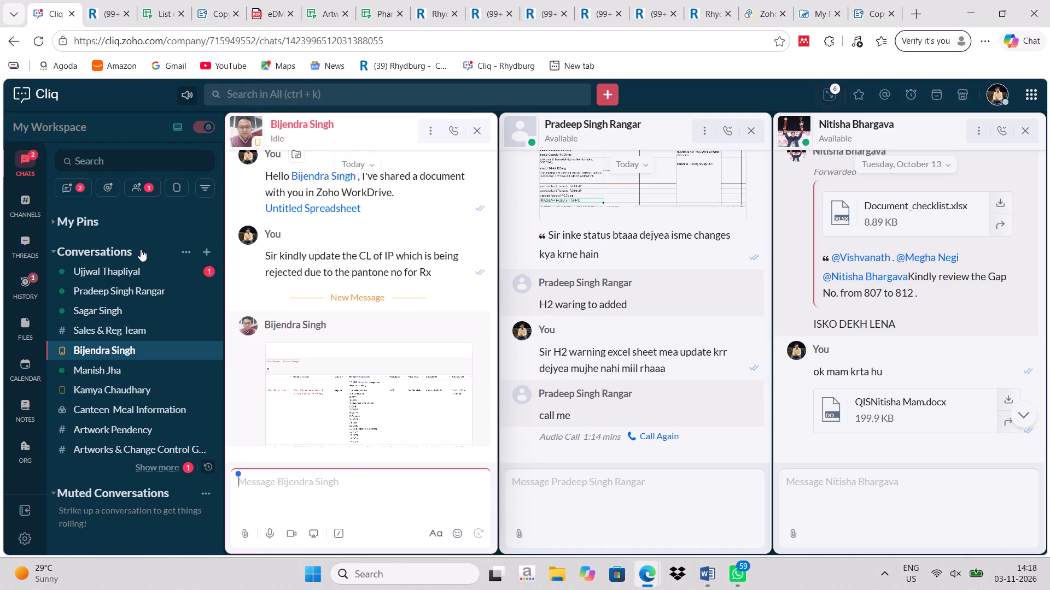
left_click(99, 287)
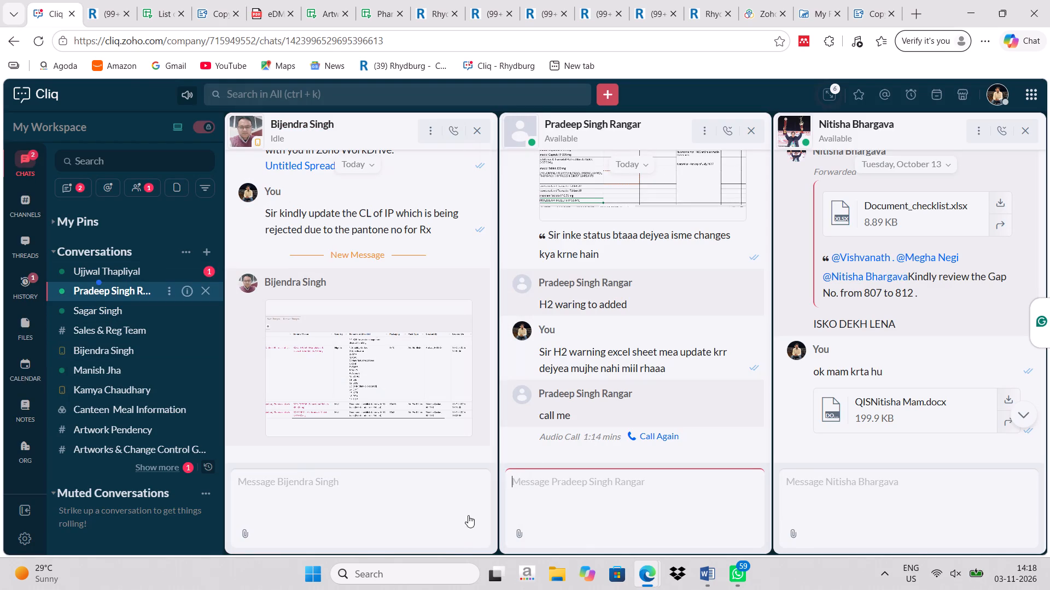
type("SIR AAJAU ABHI OFFICE MEA AAGAY")
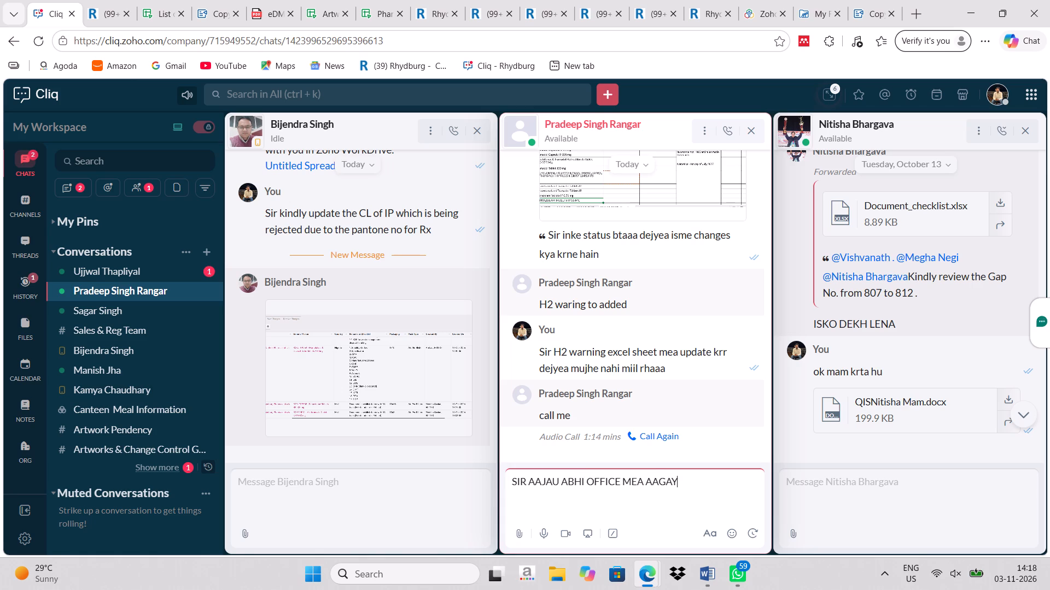
type("E AAP")
key("Return")
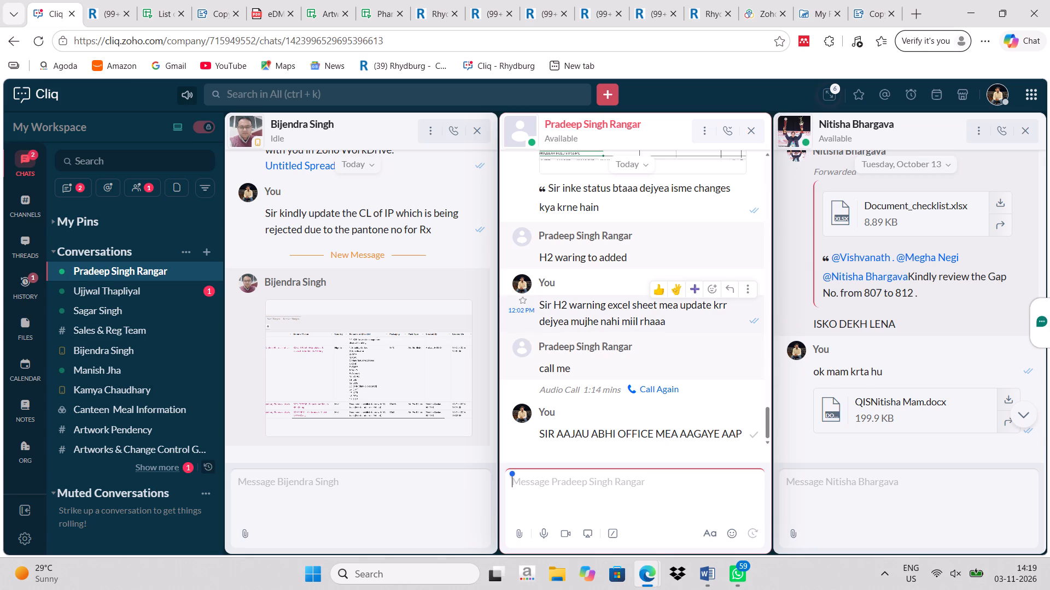
Close the chat with the idle colleague who sent the spreadsheet screenshot.
left_click(477, 132)
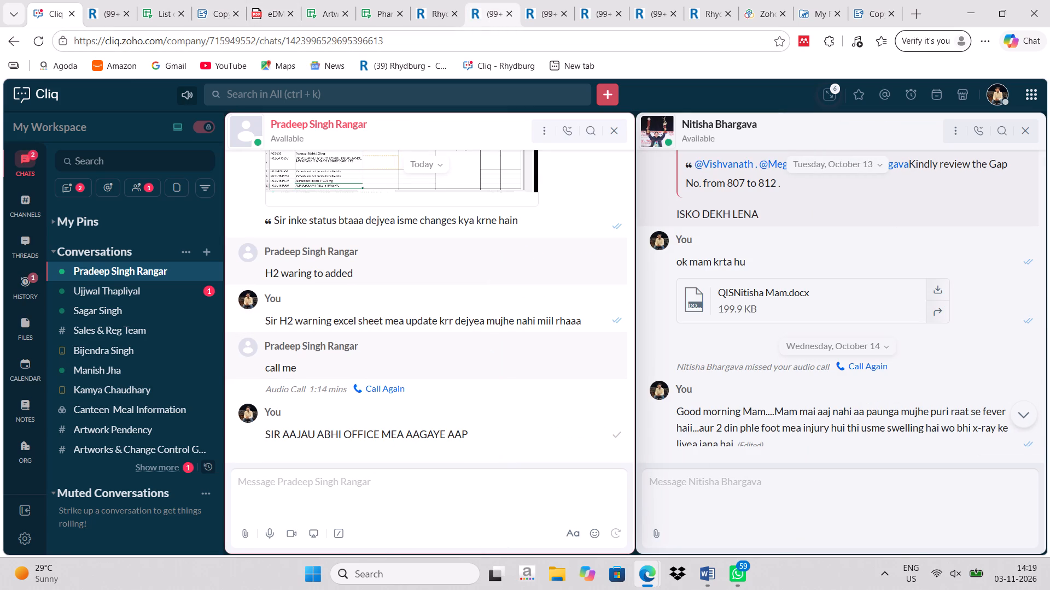
Switch to the Caliber pages, reload the unfiltered Gap Analysis Report and examine its pending entries.
left_click(496, 13)
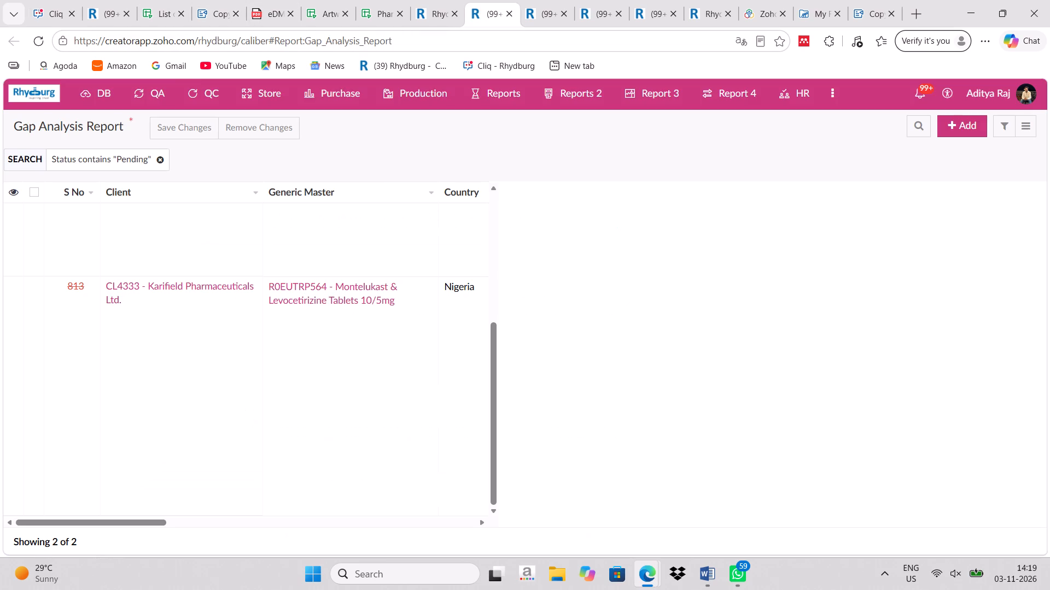
left_click(441, 2)
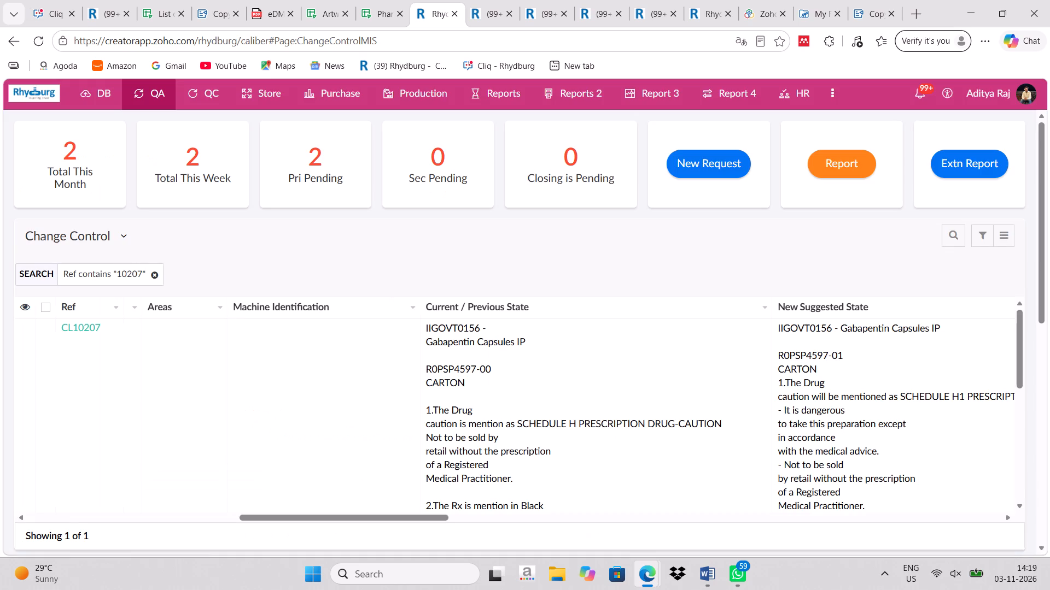
left_click(547, 7)
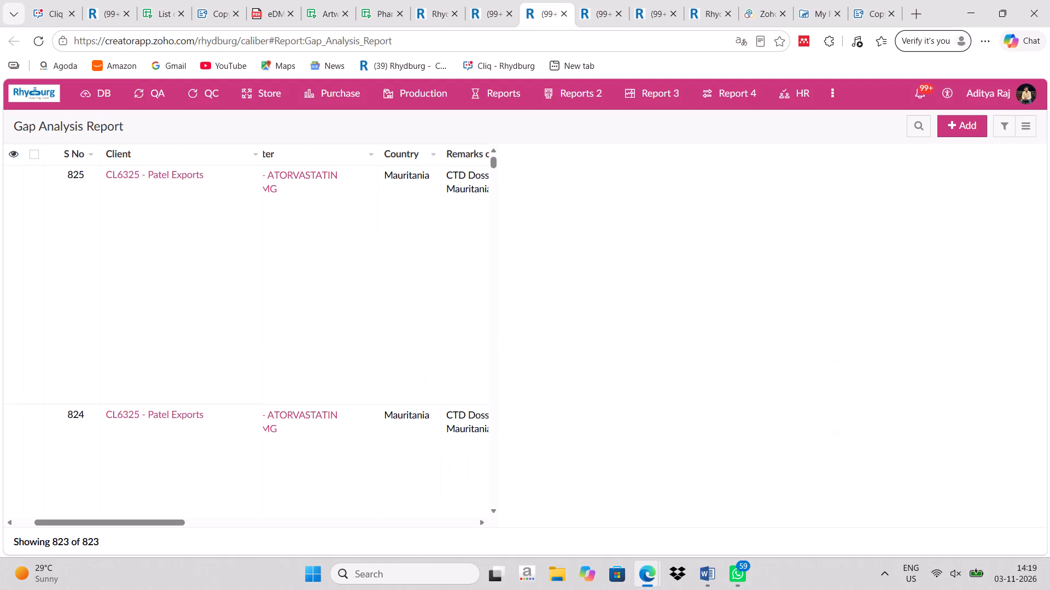
left_click(38, 45)
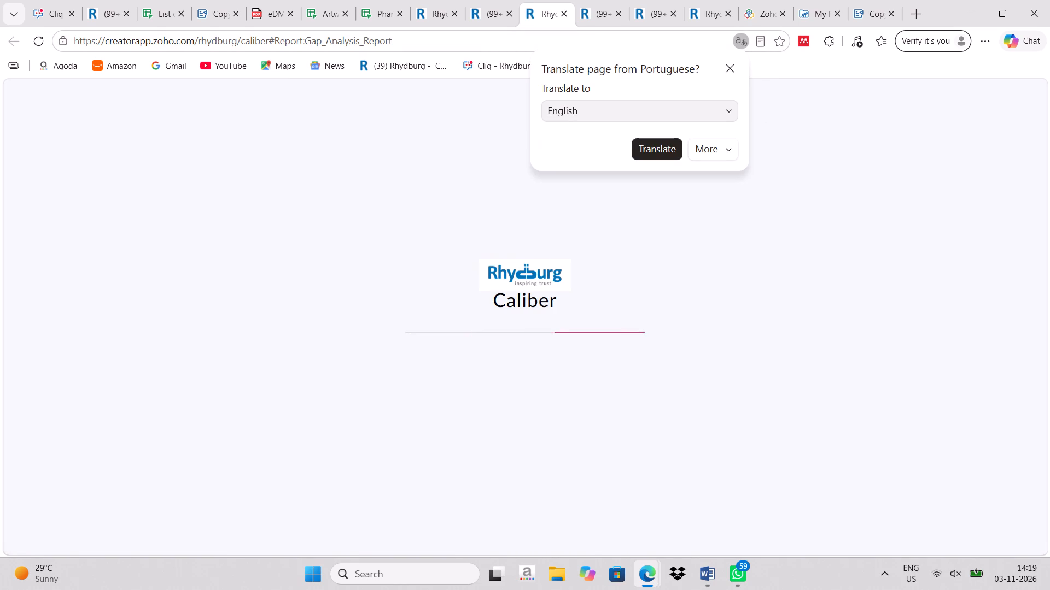
left_click(483, 13)
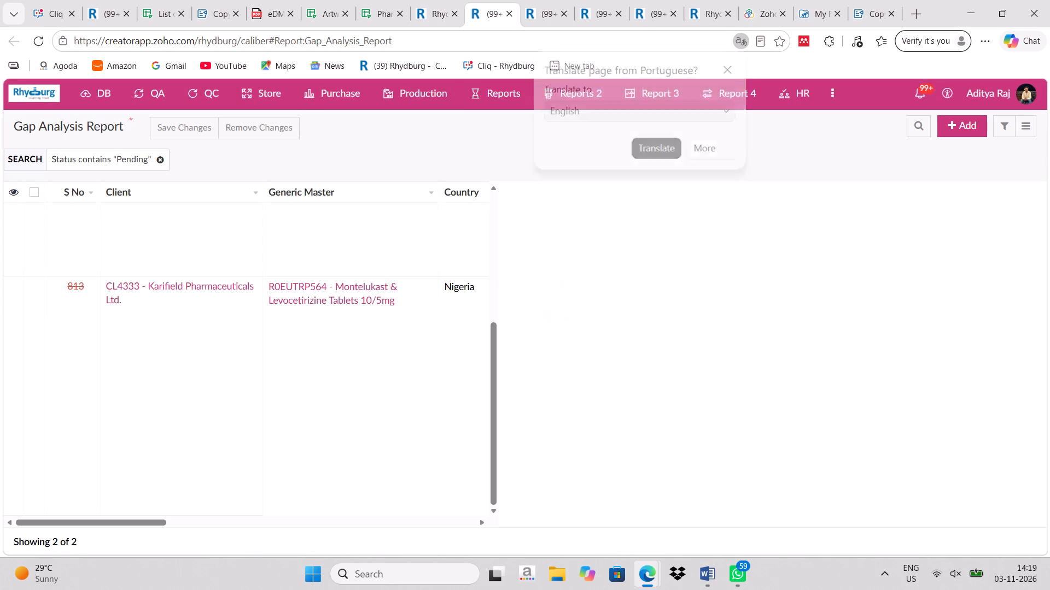
left_click(423, 8)
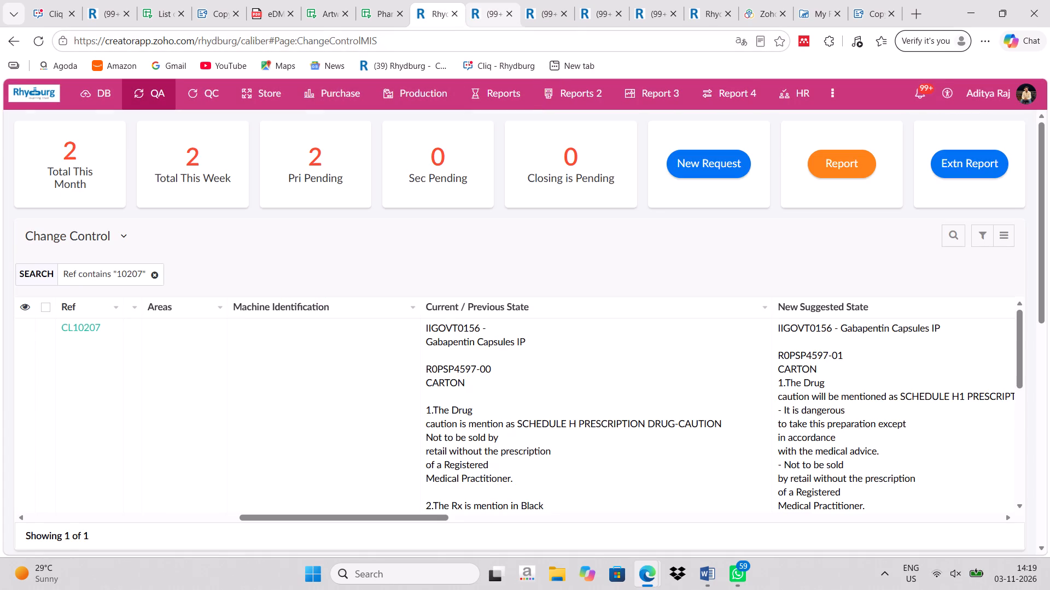
left_click(489, 13)
left_click(550, 12)
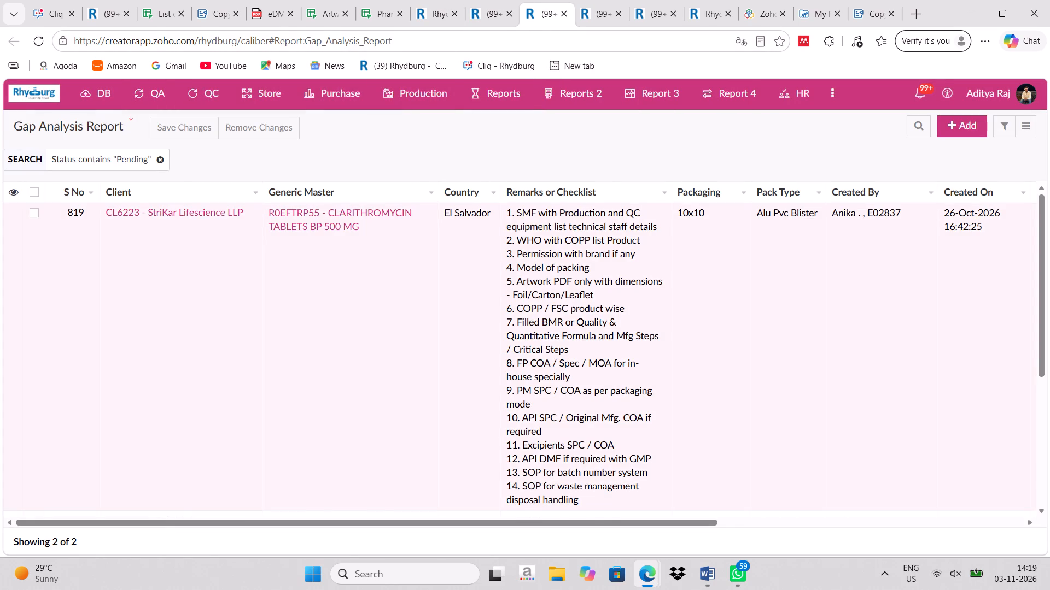
scroll(649, 382, "down", 9)
scroll(651, 348, "up", 11)
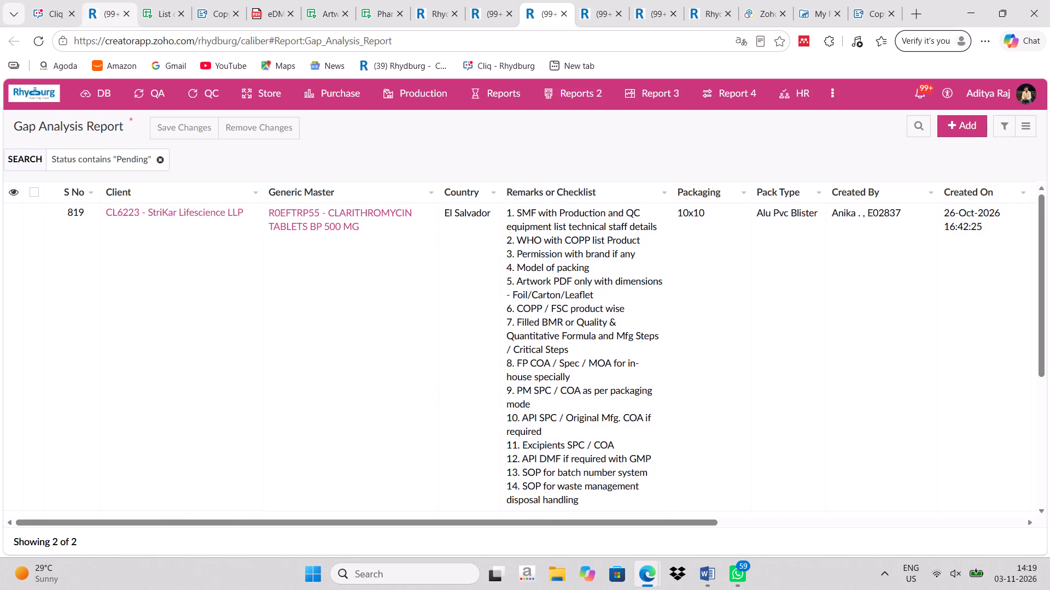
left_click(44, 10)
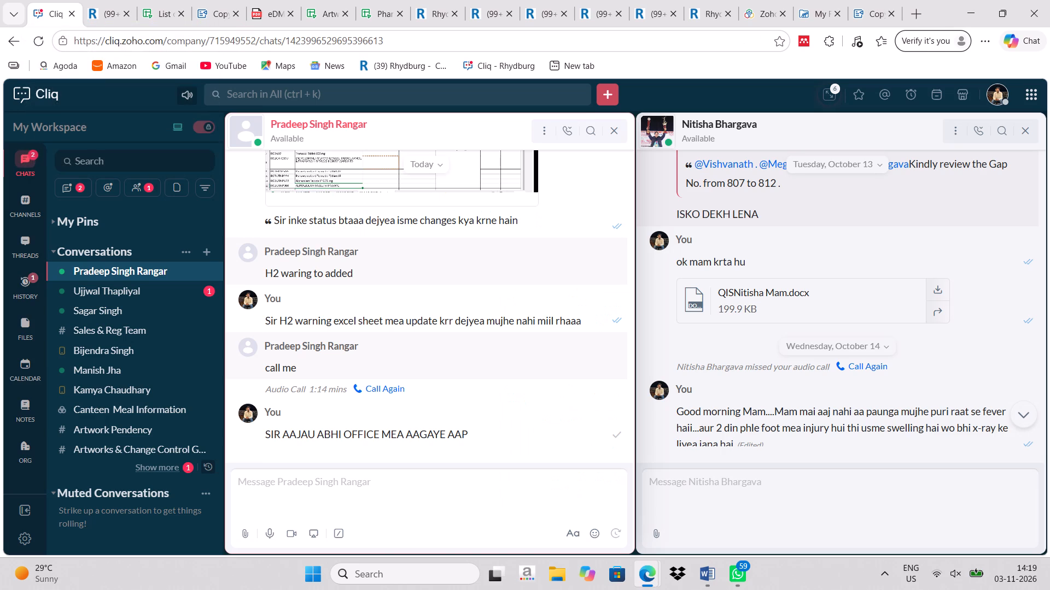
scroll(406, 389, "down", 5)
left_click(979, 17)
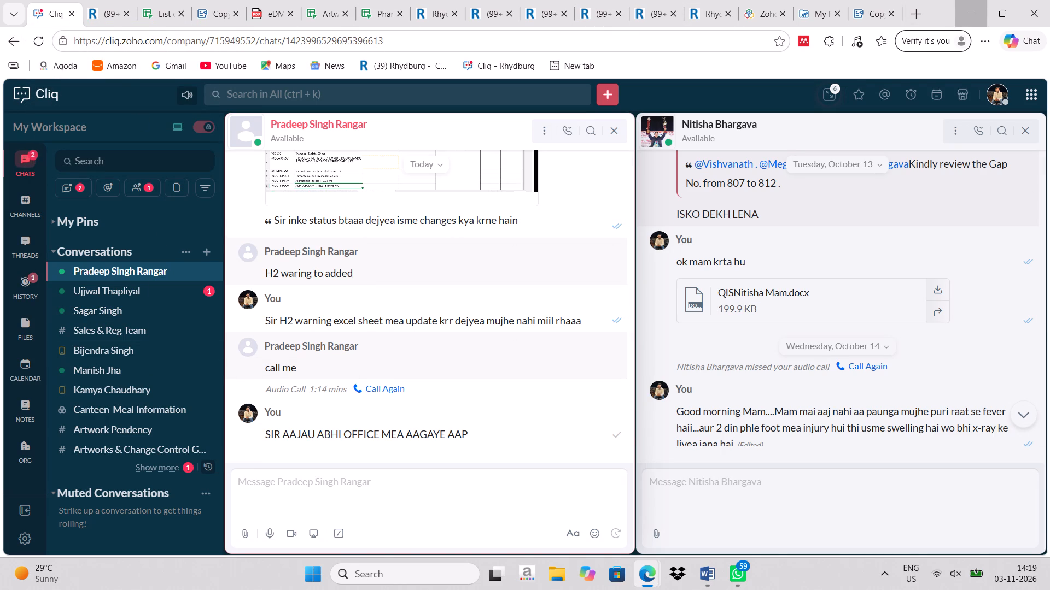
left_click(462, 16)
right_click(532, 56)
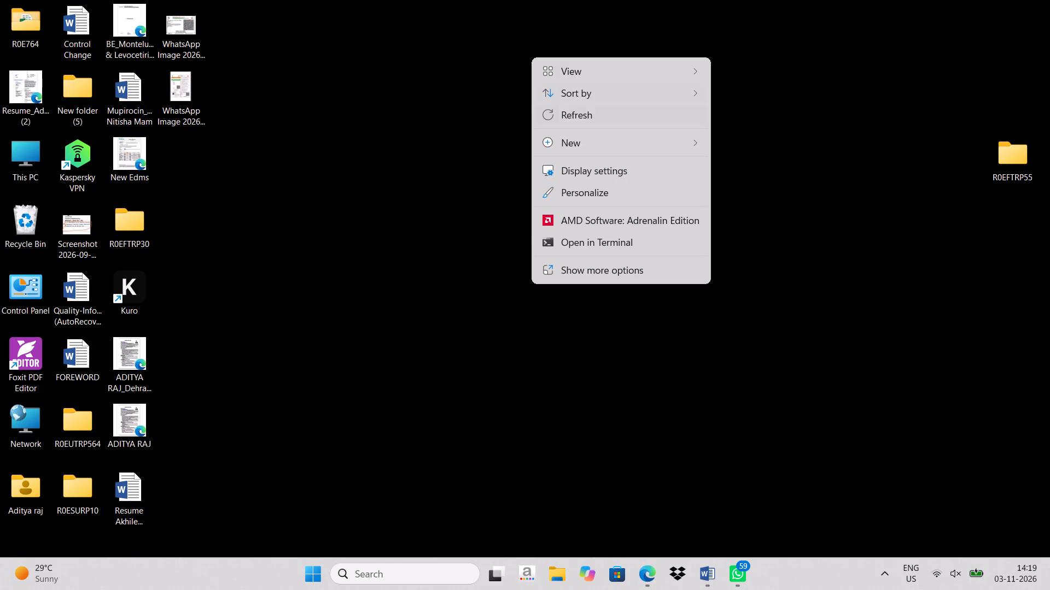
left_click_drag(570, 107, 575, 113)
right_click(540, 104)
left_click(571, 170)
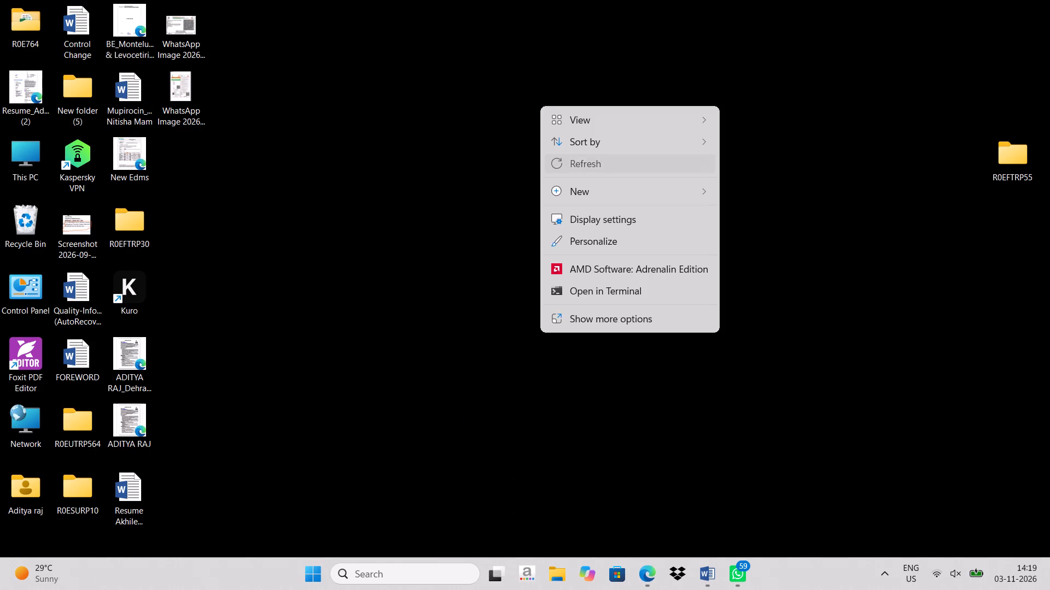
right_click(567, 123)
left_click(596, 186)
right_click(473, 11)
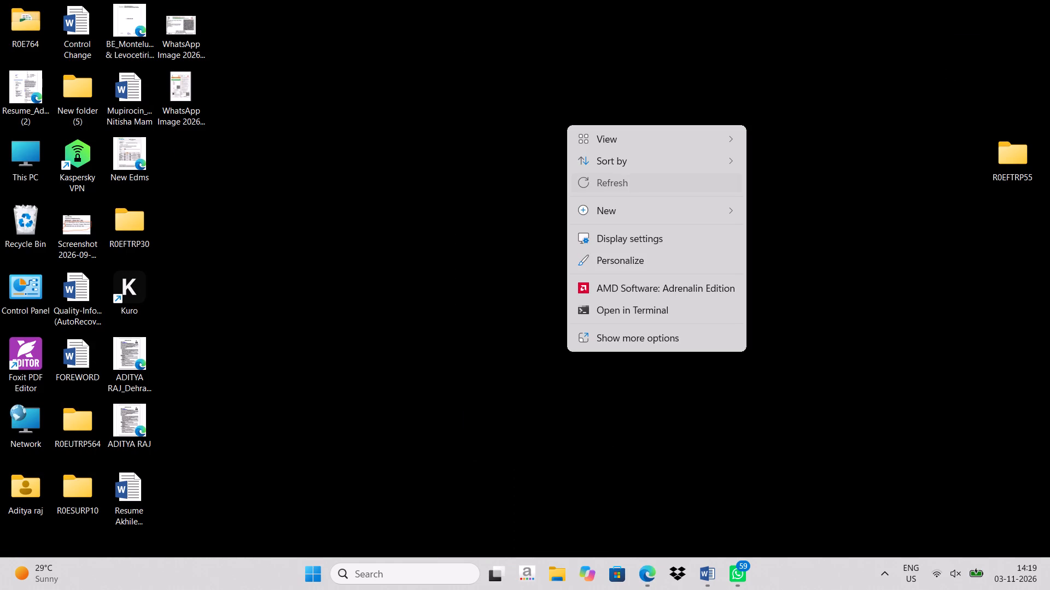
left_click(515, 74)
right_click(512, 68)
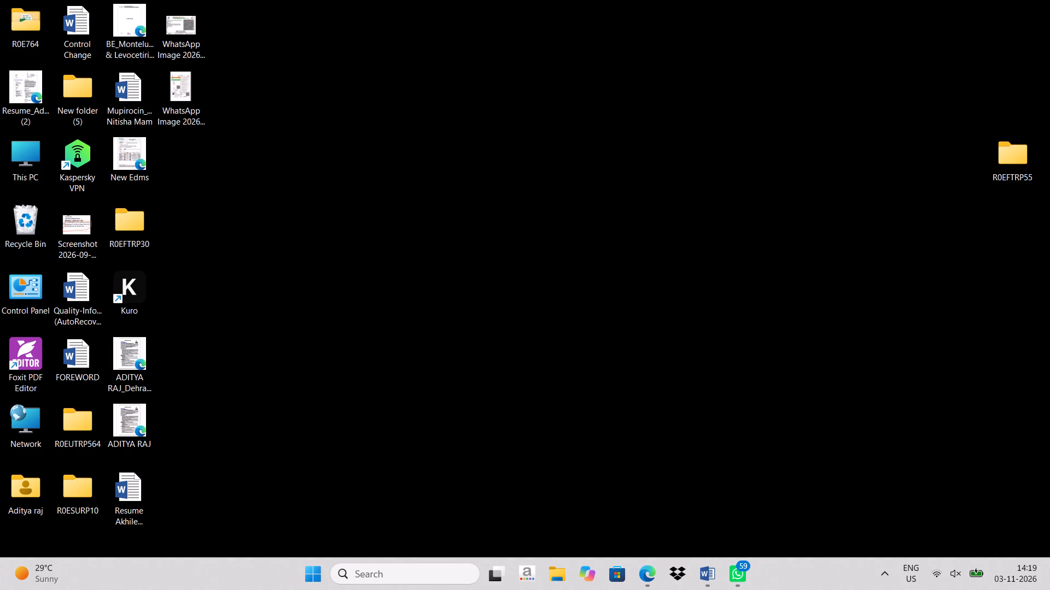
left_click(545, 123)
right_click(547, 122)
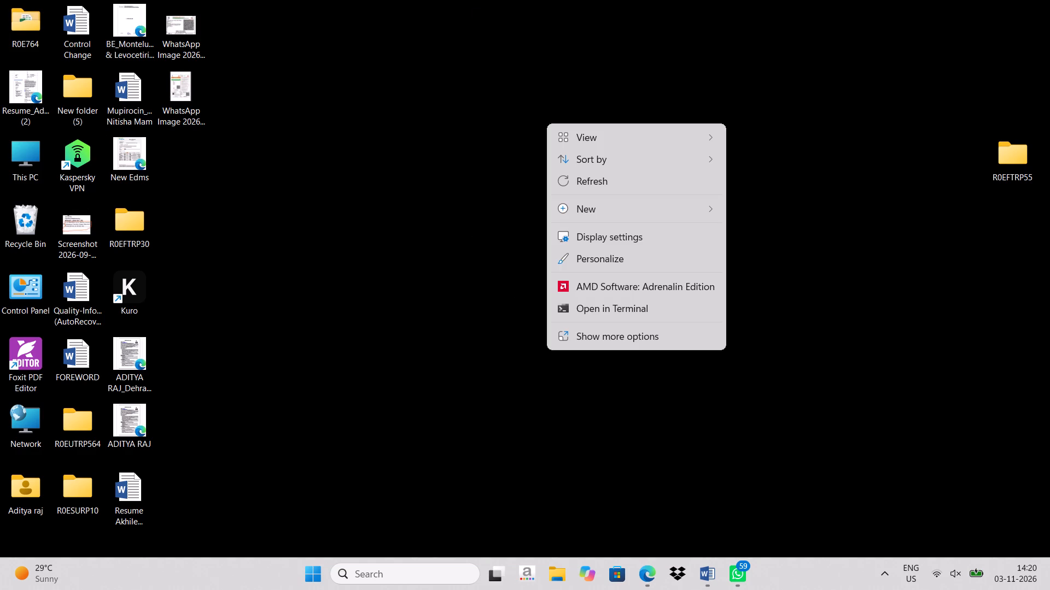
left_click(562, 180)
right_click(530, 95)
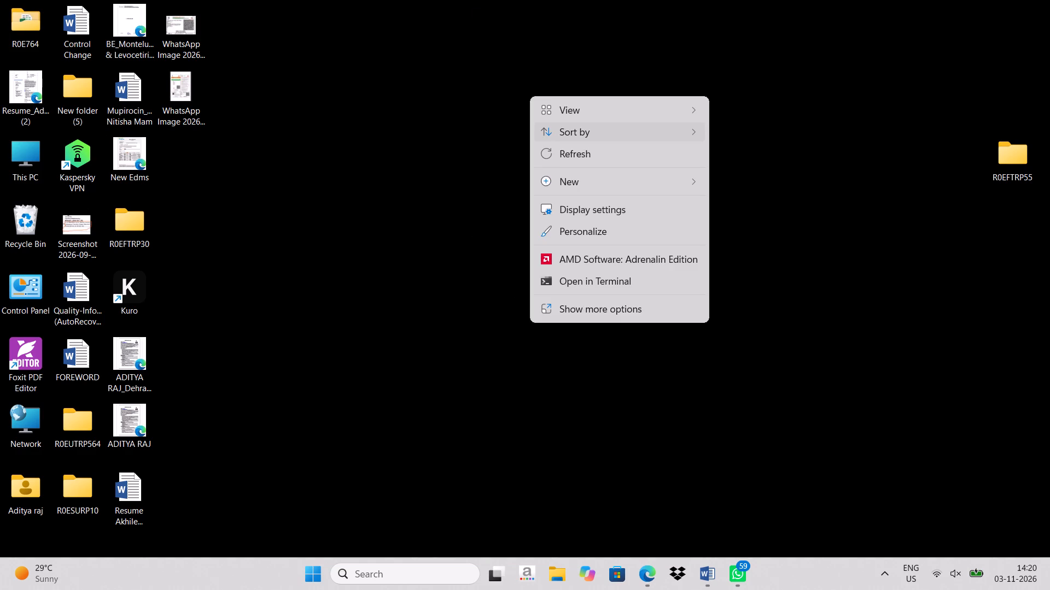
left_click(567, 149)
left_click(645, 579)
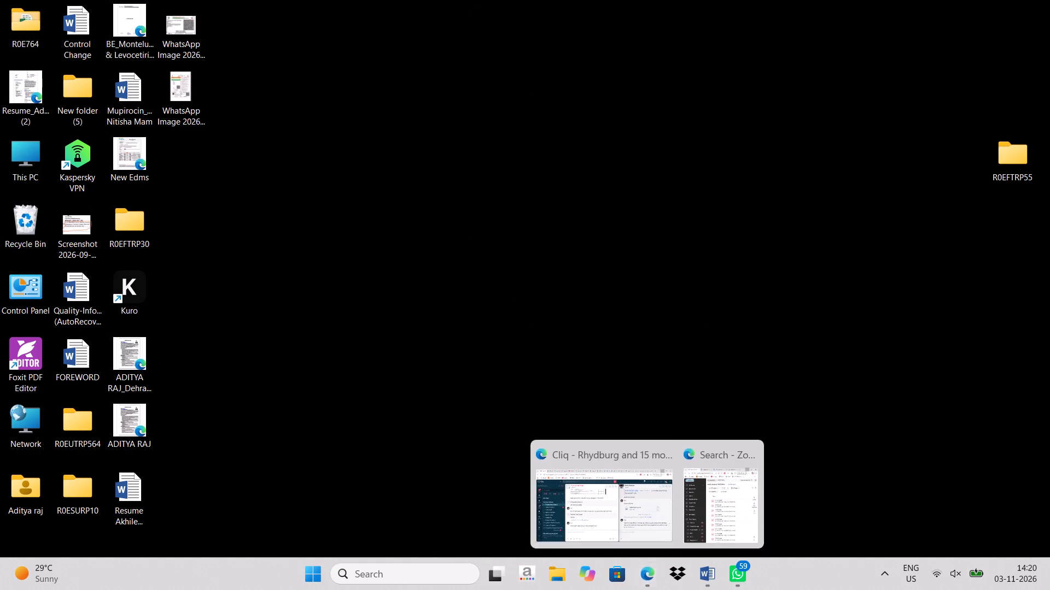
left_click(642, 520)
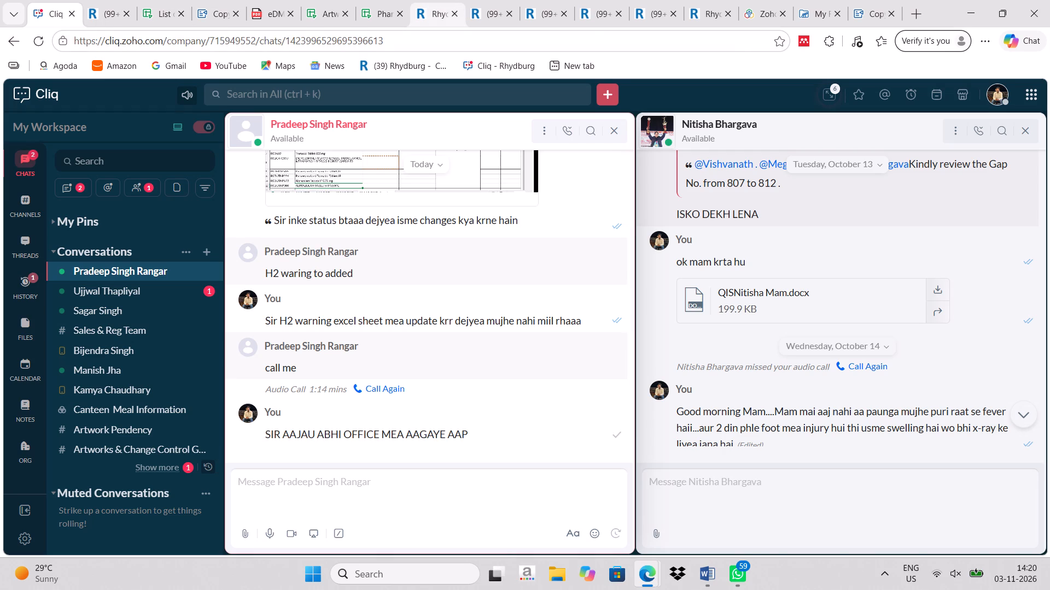
Open the Regulatory Projects page in Caliber from the change control page.
left_click(446, 11)
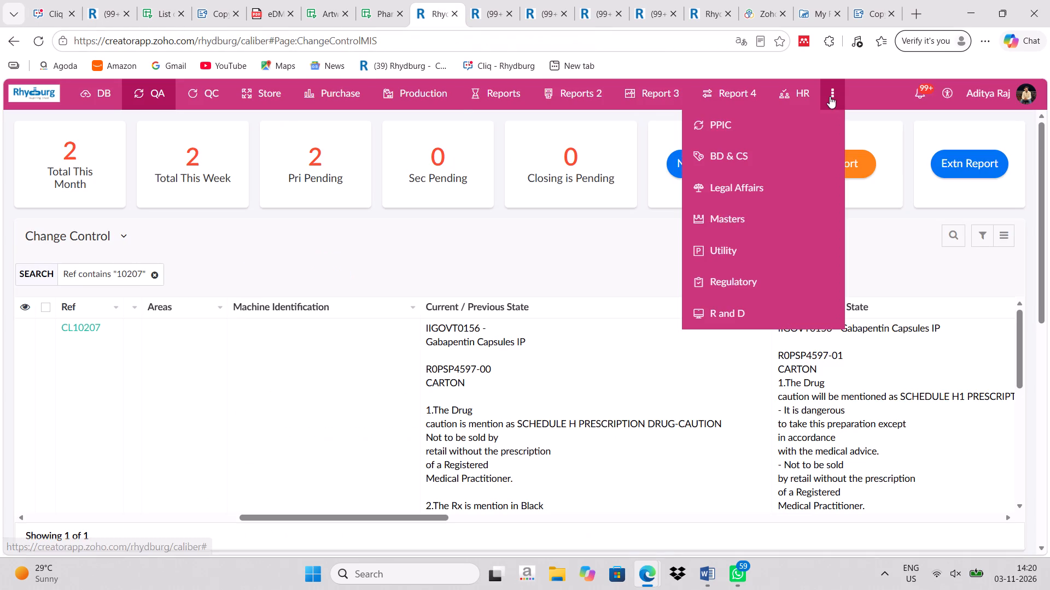
left_click_drag(822, 112, 775, 216)
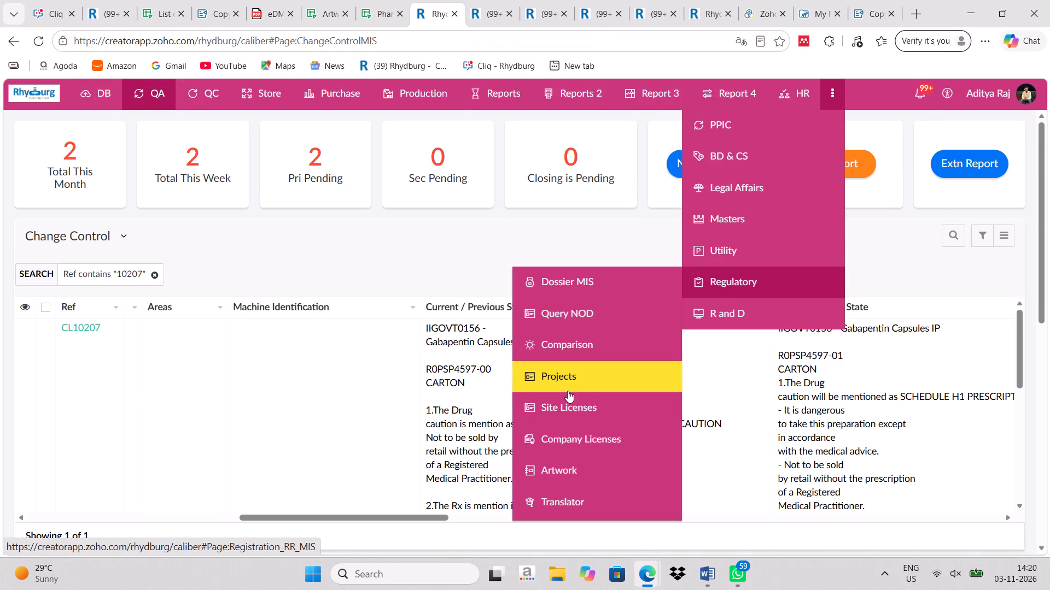
left_click(565, 383)
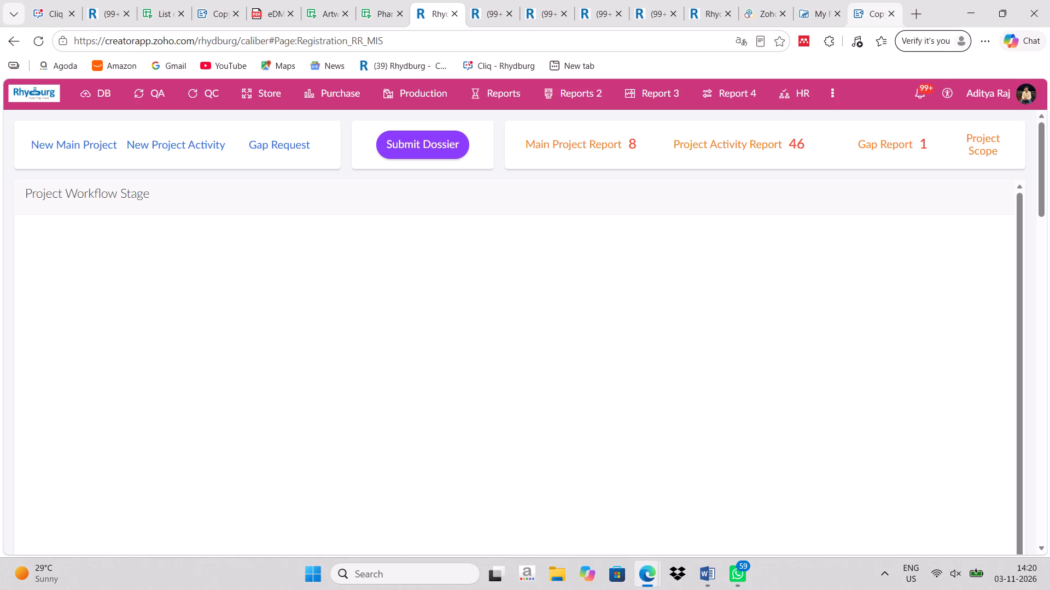
Return to the Albendazole Tablets 400 mg validation report and review its mixing and granulation tables back to section 6.2.
left_click(206, 9)
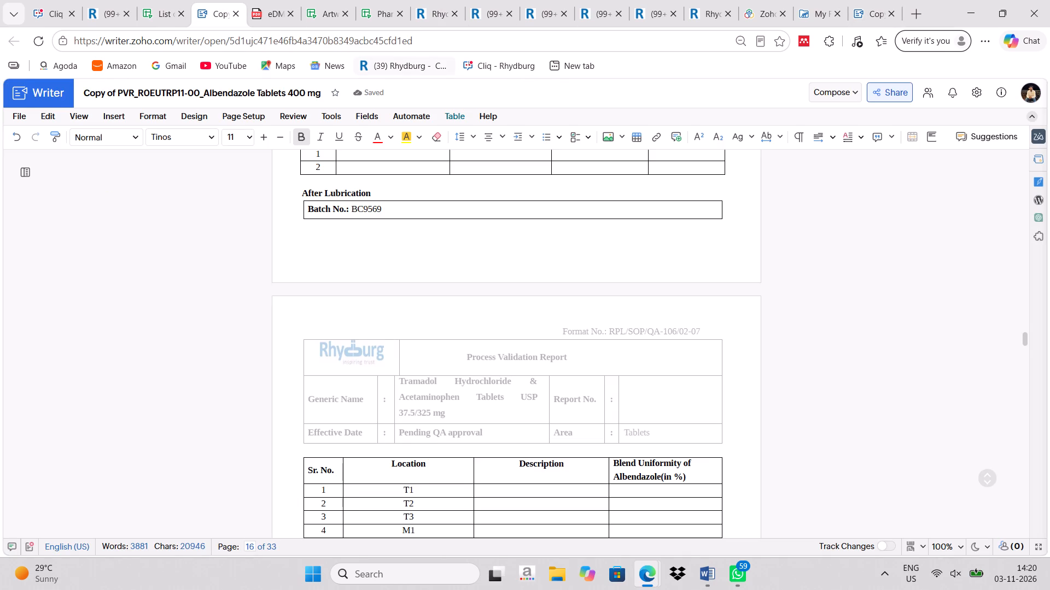
scroll(415, 273, "up", 19)
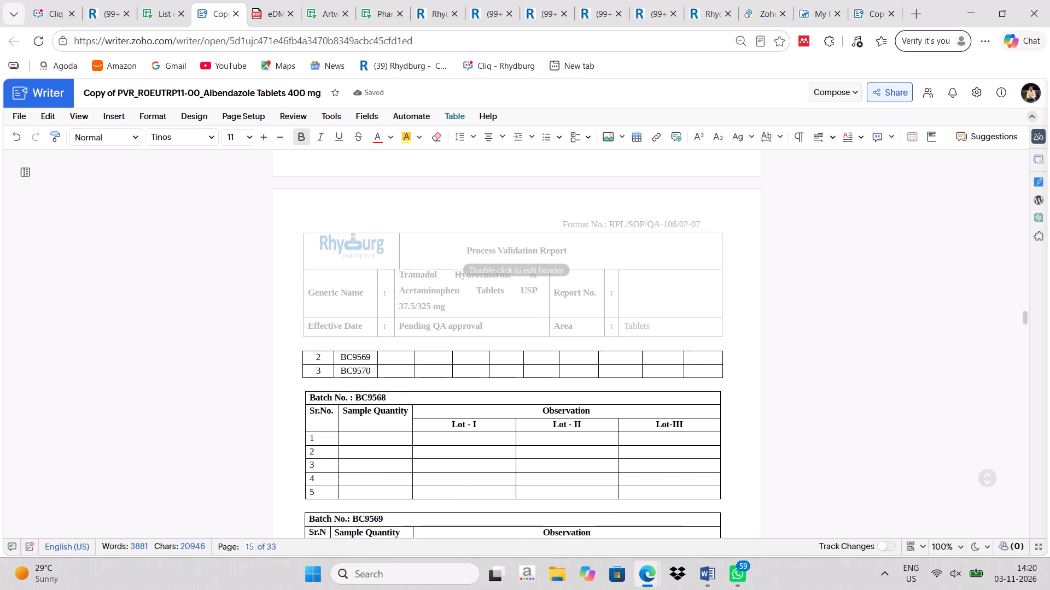
scroll(513, 344, "up", 7)
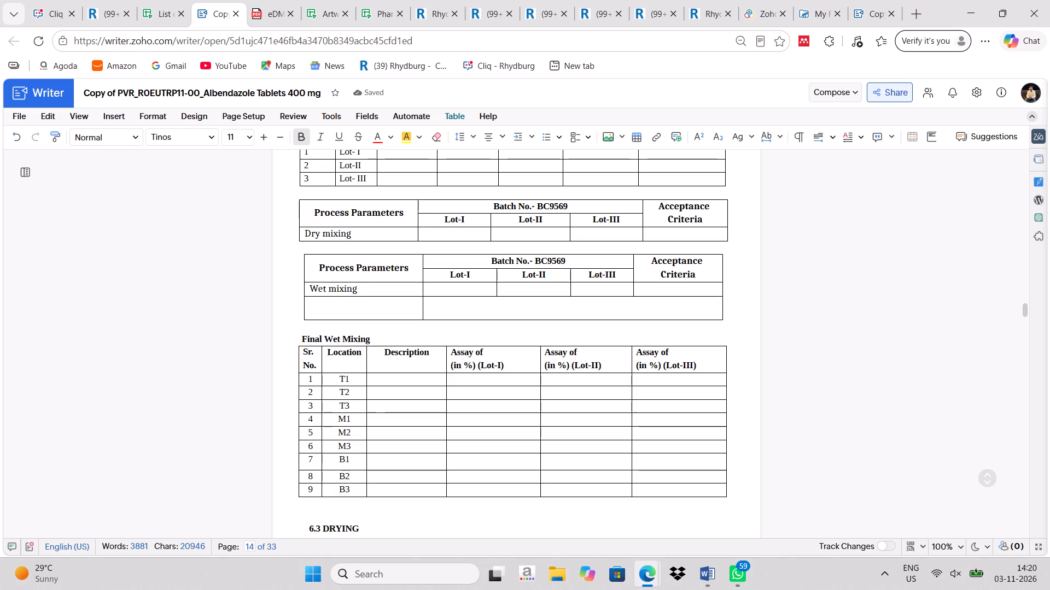
scroll(506, 356, "up", 6)
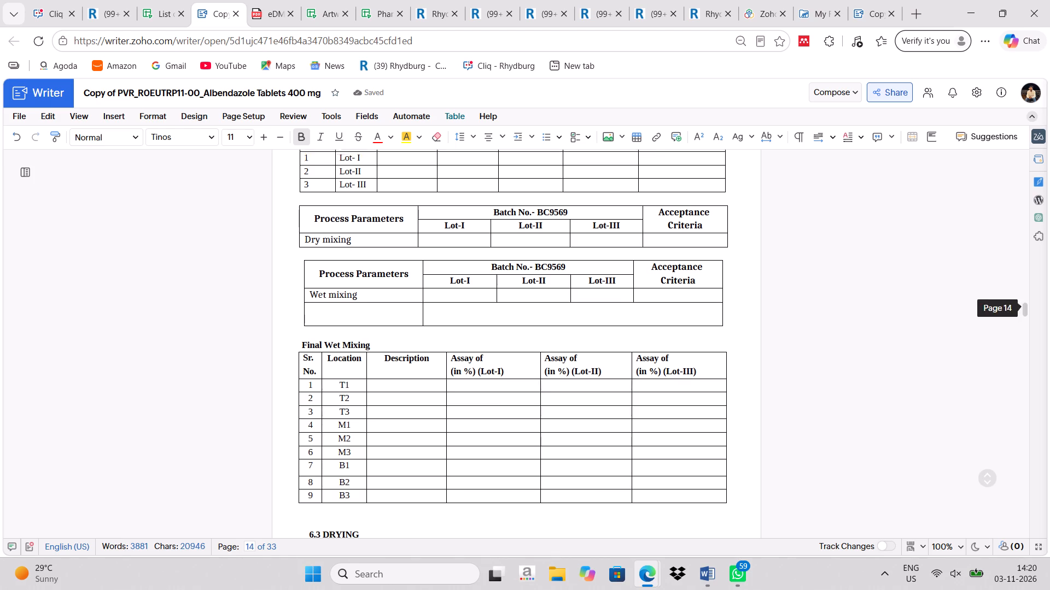
scroll(506, 356, "up", 15)
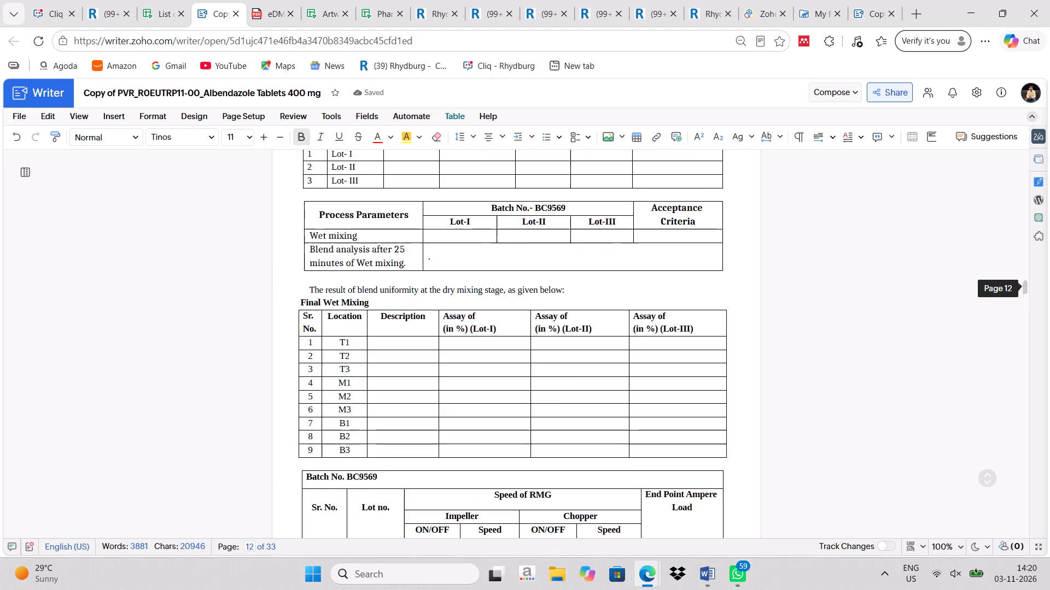
scroll(498, 350, "up", 8)
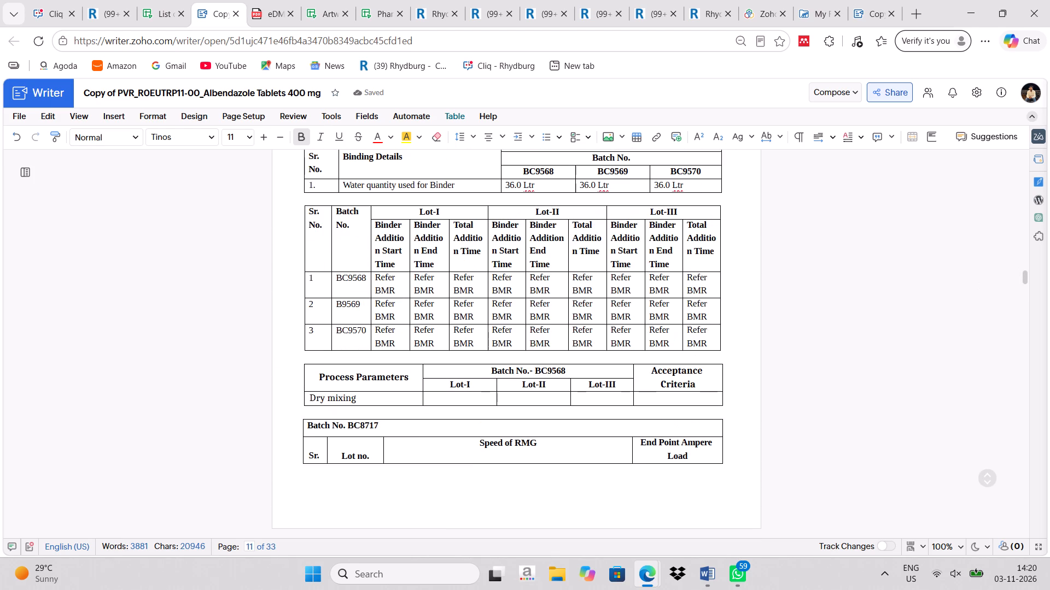
scroll(498, 350, "up", 7)
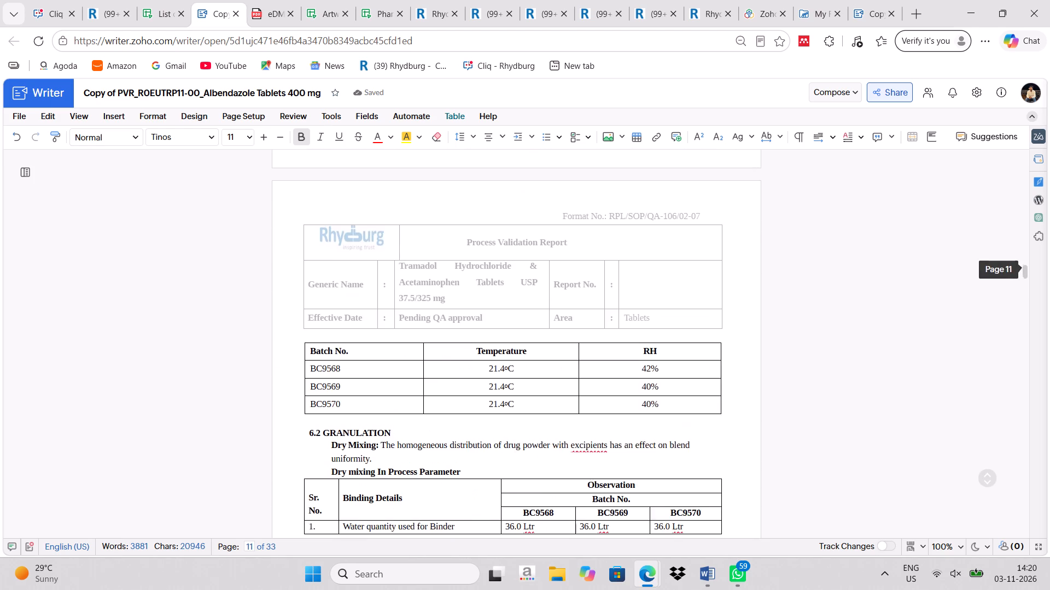
scroll(498, 350, "up", 3)
scroll(503, 363, "down", 7)
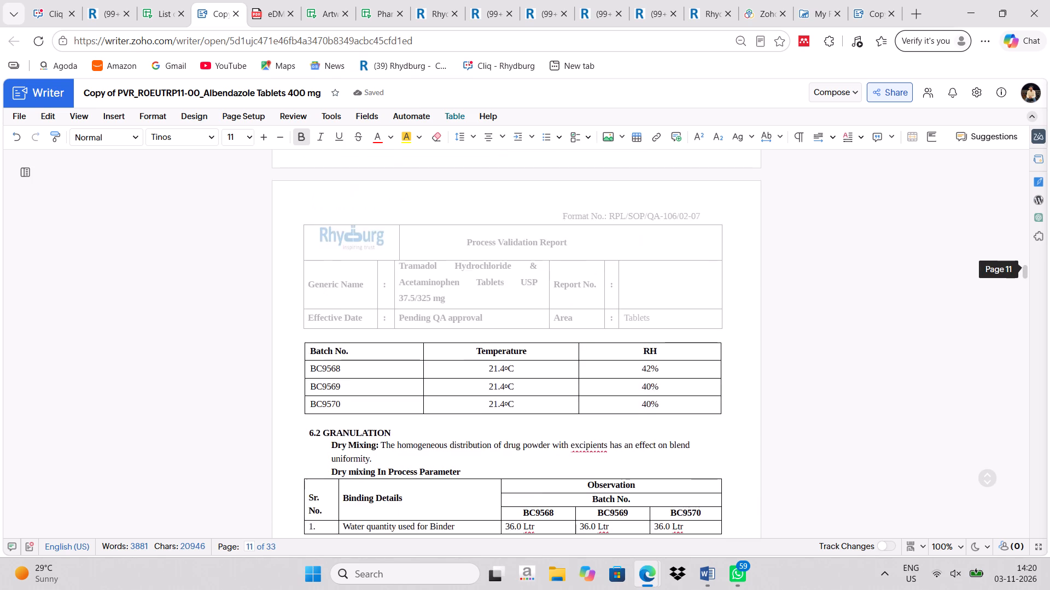
Save the Albendazole Tablets 400 mg validation report to My Folder as a separate Writer document, keeping the suggested file name.
scroll(522, 362, "down", 9)
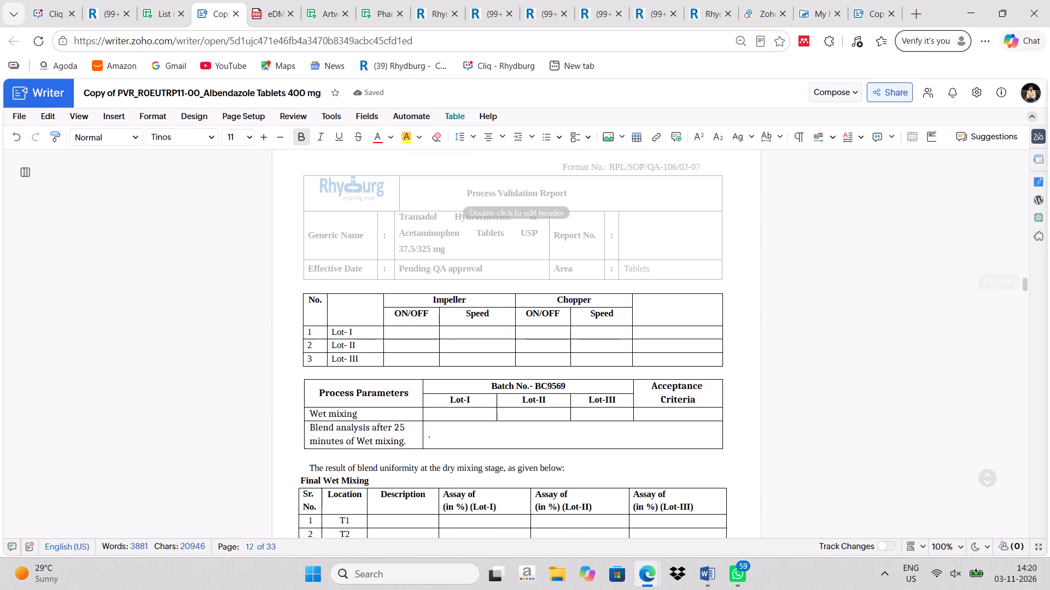
left_click(17, 117)
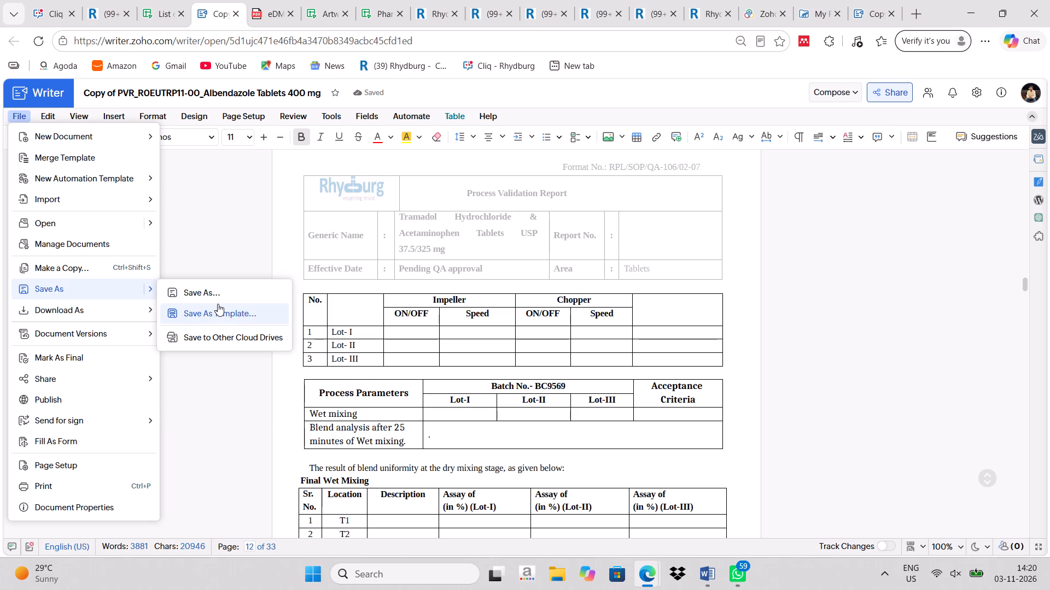
left_click(214, 300)
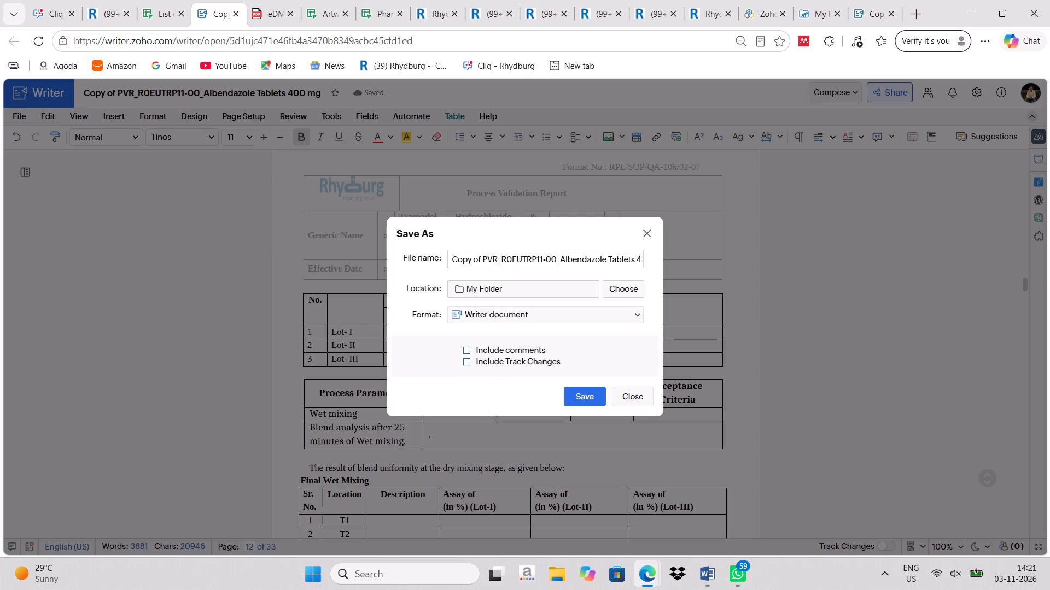
left_click(584, 394)
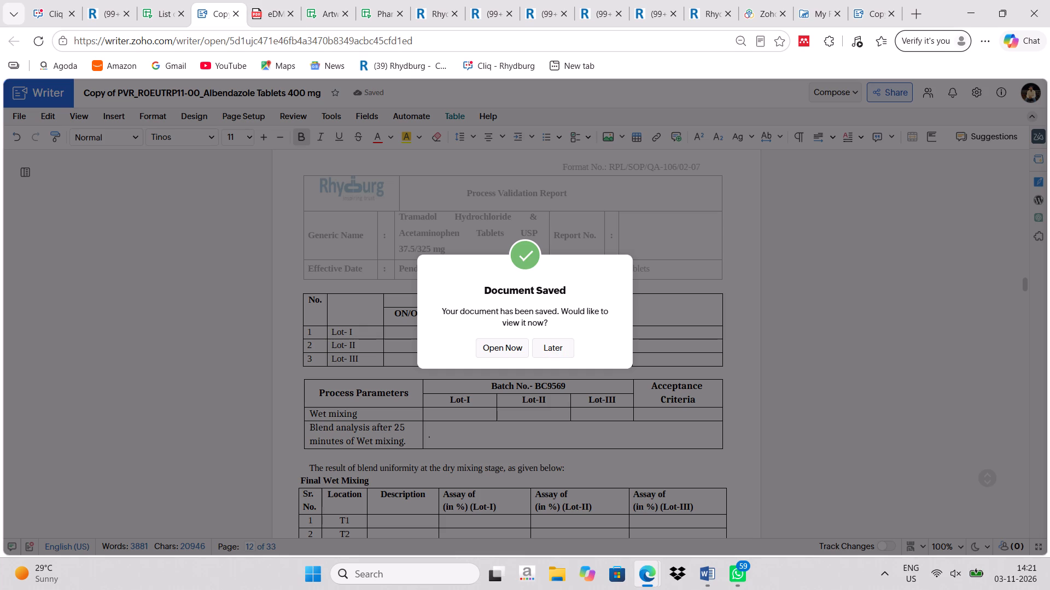
Check the Caliber project workflow dashboard and the pending entries of the Gap Analysis Report, and return to the validation report.
left_click(434, 7)
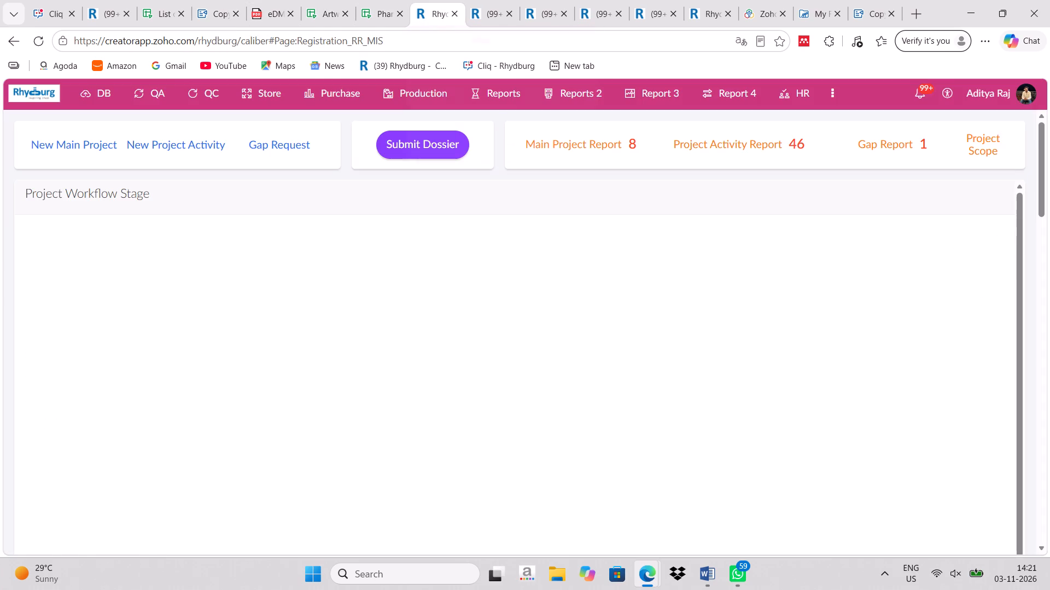
left_click(492, 10)
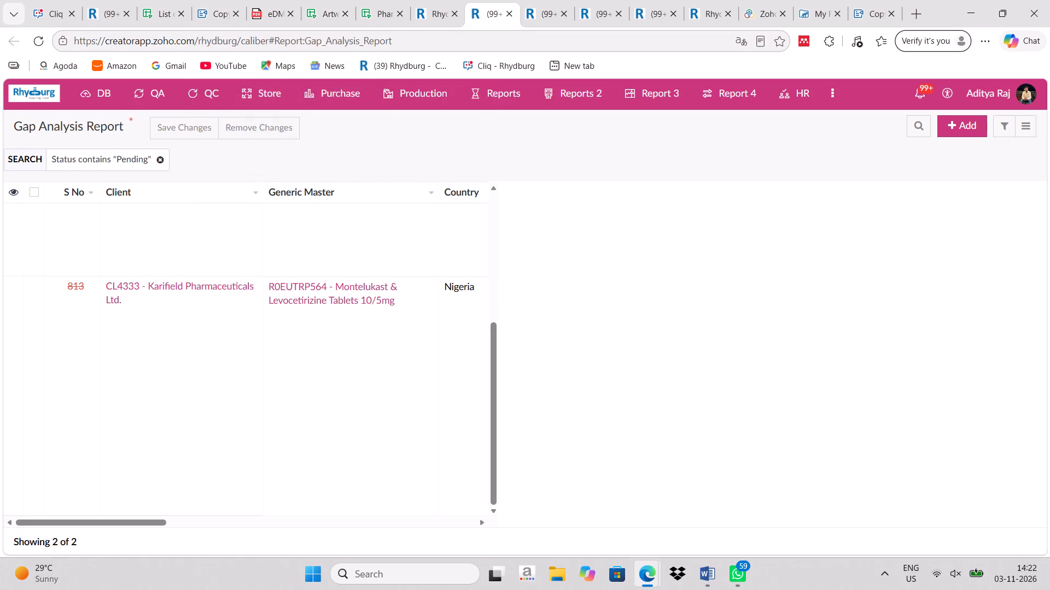
left_click(221, 8)
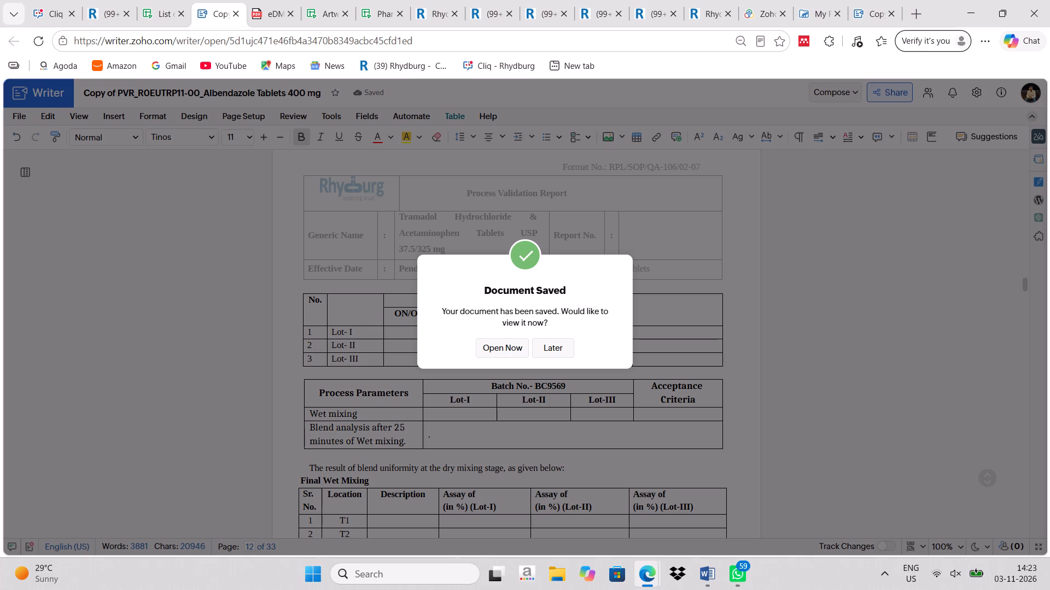
Switch to Cliq and read the latest messages in the open colleague chats.
left_click(53, 5)
scroll(405, 370, "down", 5)
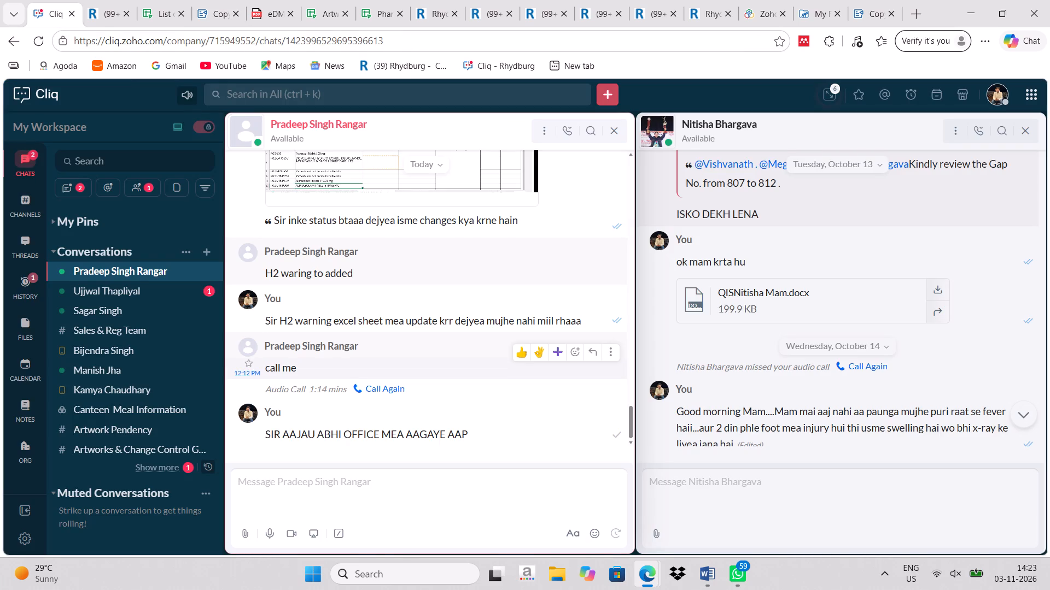
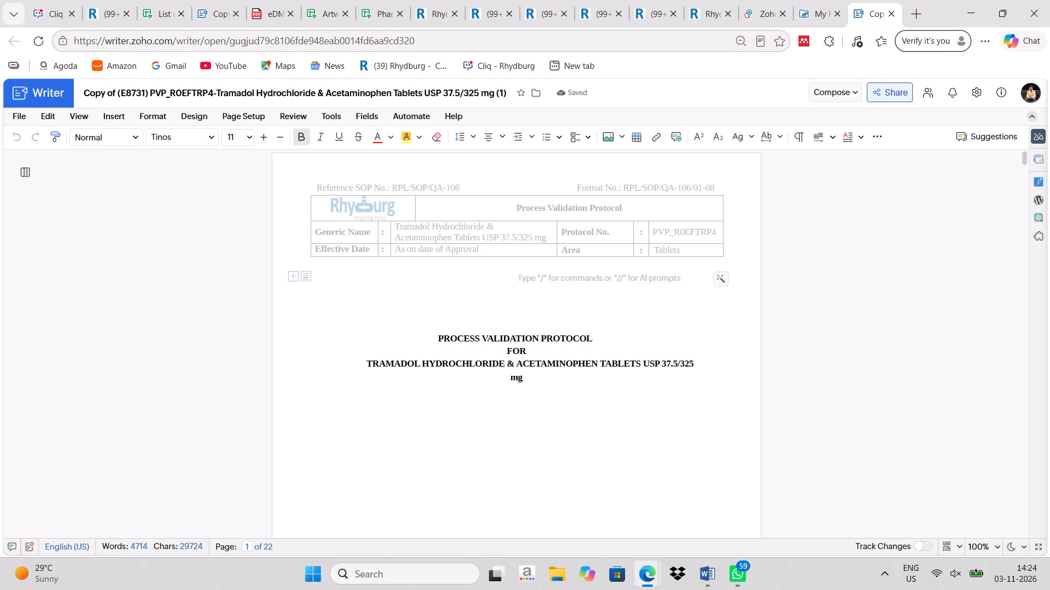
Return to the Albendazole Tablets 400 mg report and open its newly saved copy.
left_click(211, 5)
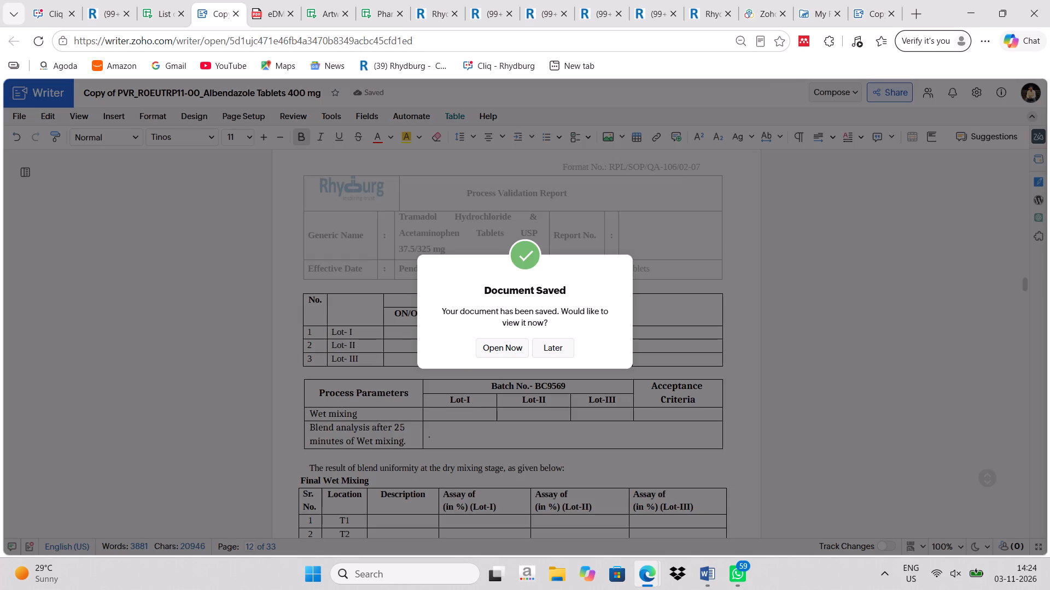
left_click(499, 349)
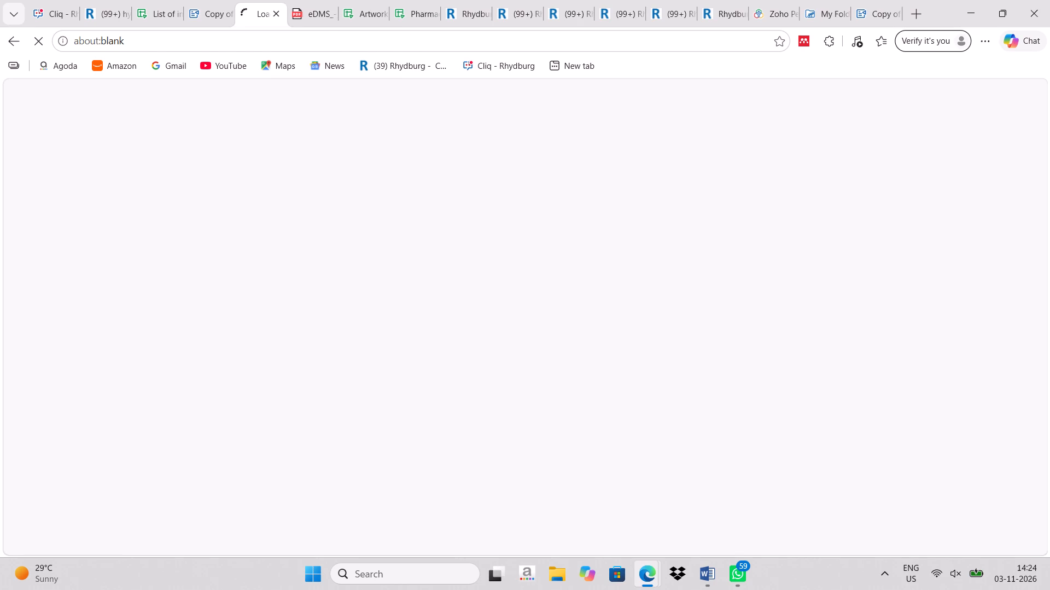
left_click(163, 14)
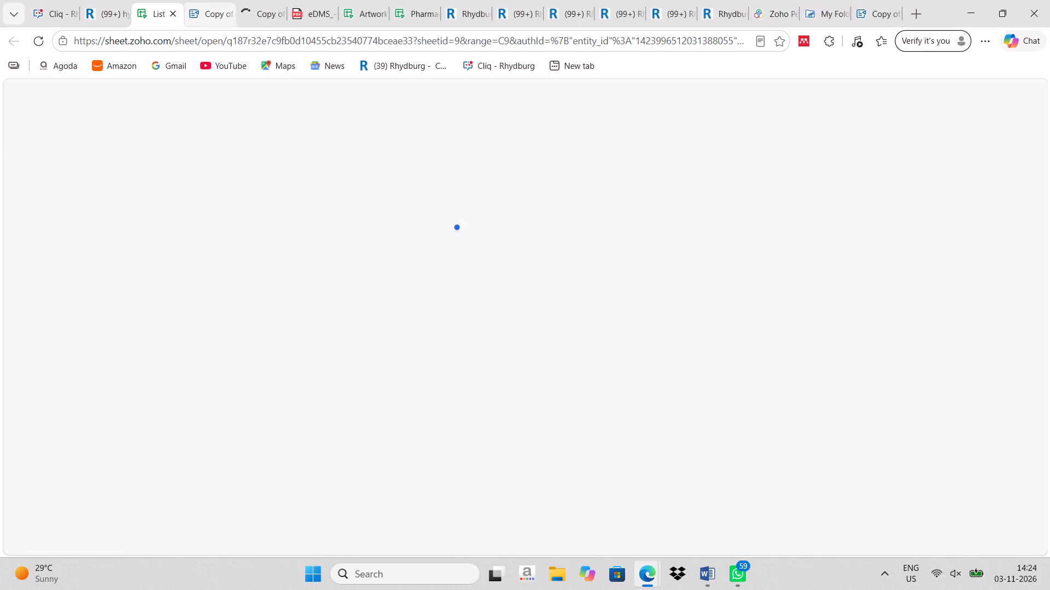
left_click(199, 10)
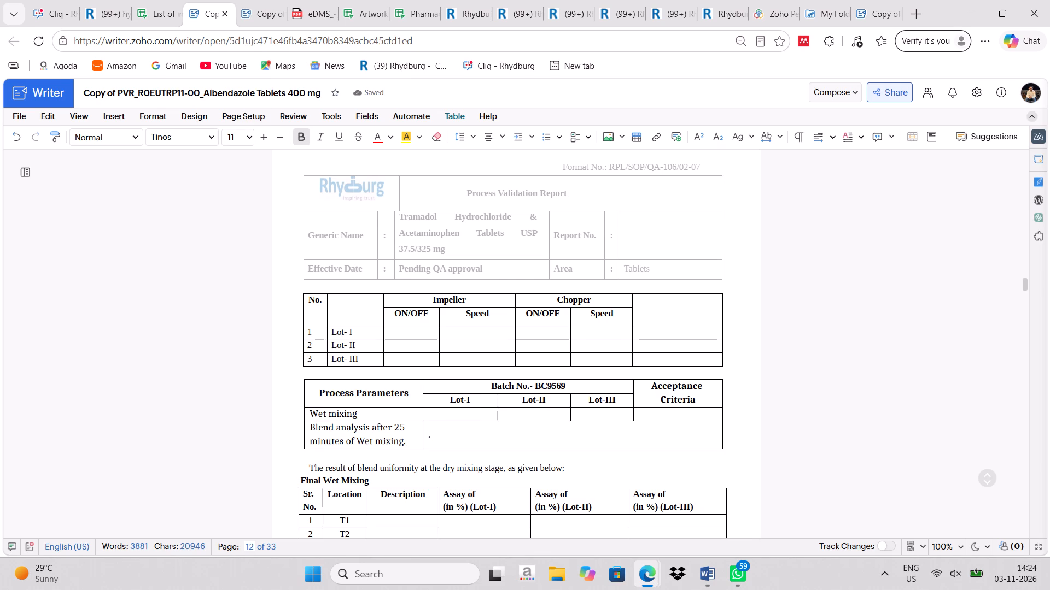
left_click(263, 7)
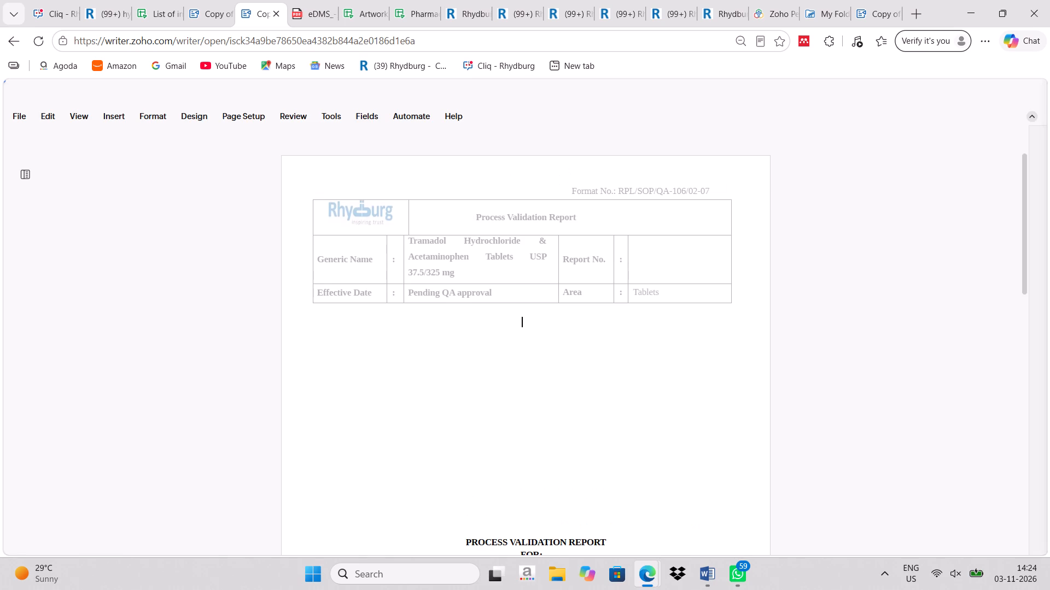
Review the saved Albendazole Tablets 400 mg report copy from its cover page through to section 6.2 Granulation.
scroll(641, 374, "down", 5)
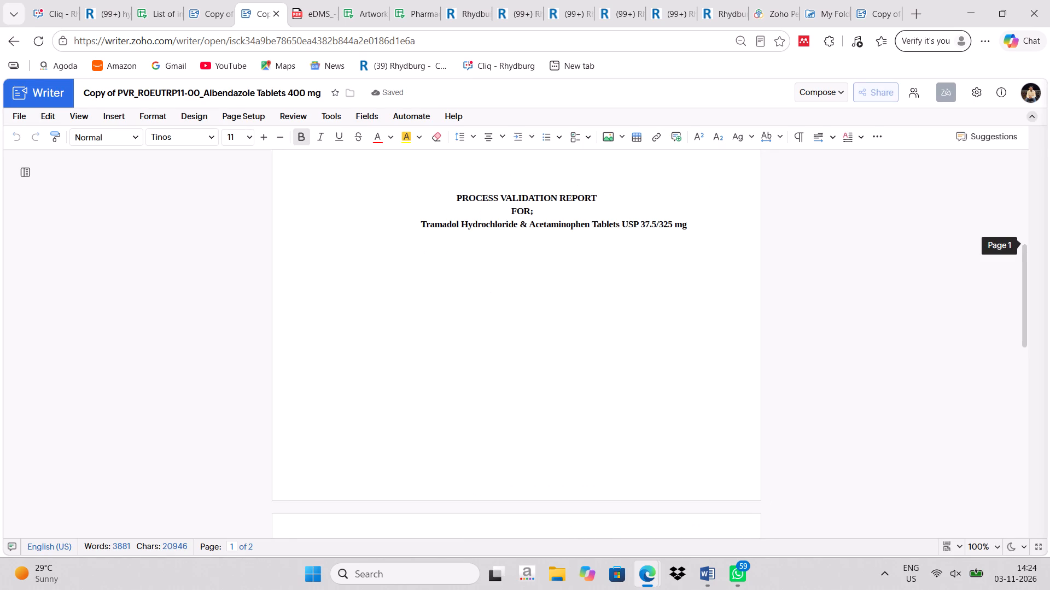
scroll(647, 361, "down", 8)
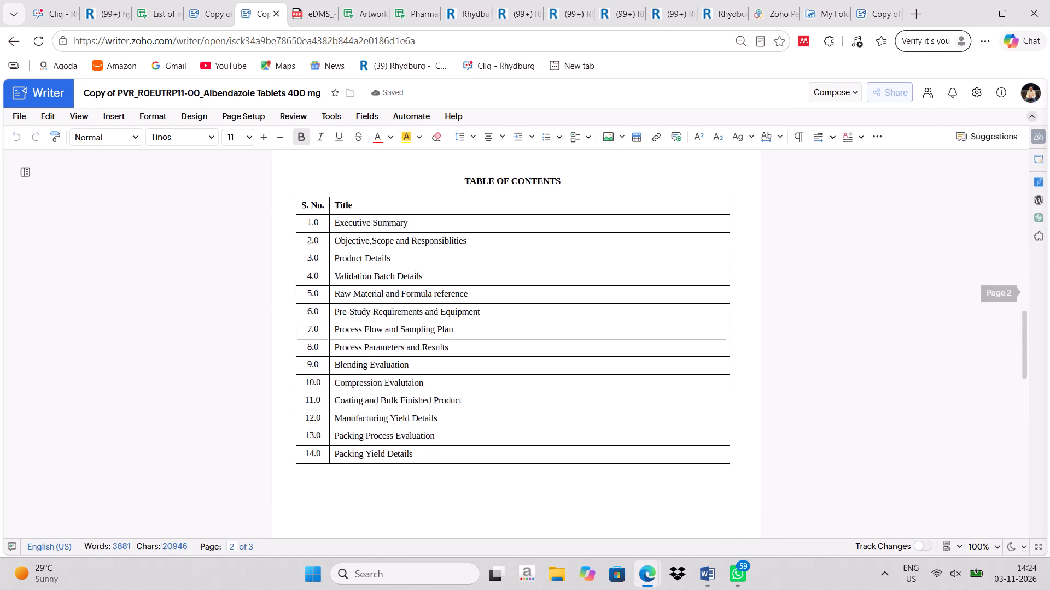
scroll(629, 347, "down", 18)
scroll(626, 345, "down", 6)
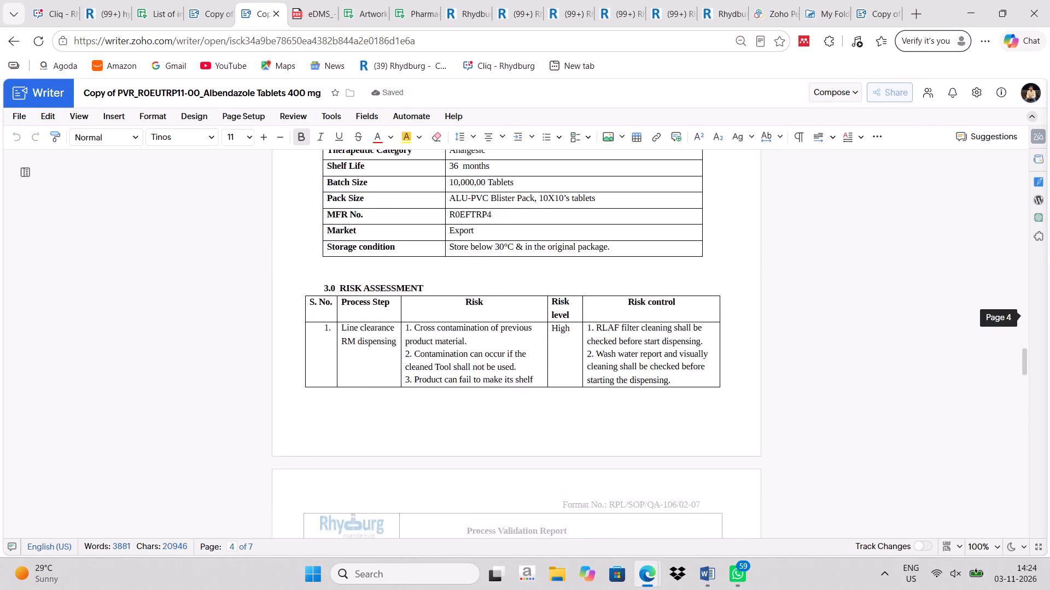
scroll(626, 345, "down", 12)
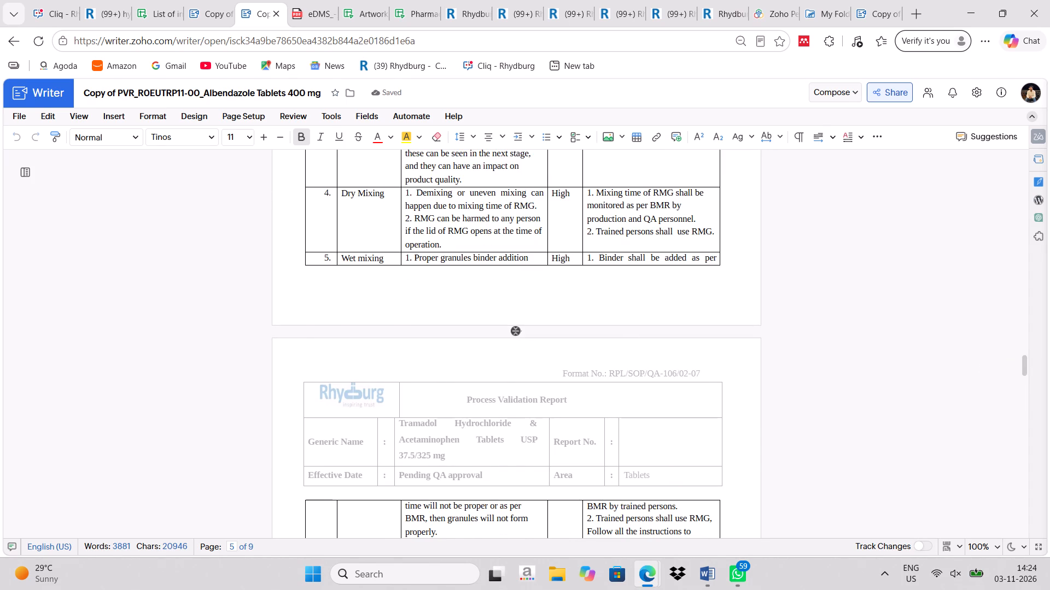
scroll(628, 336, "down", 16)
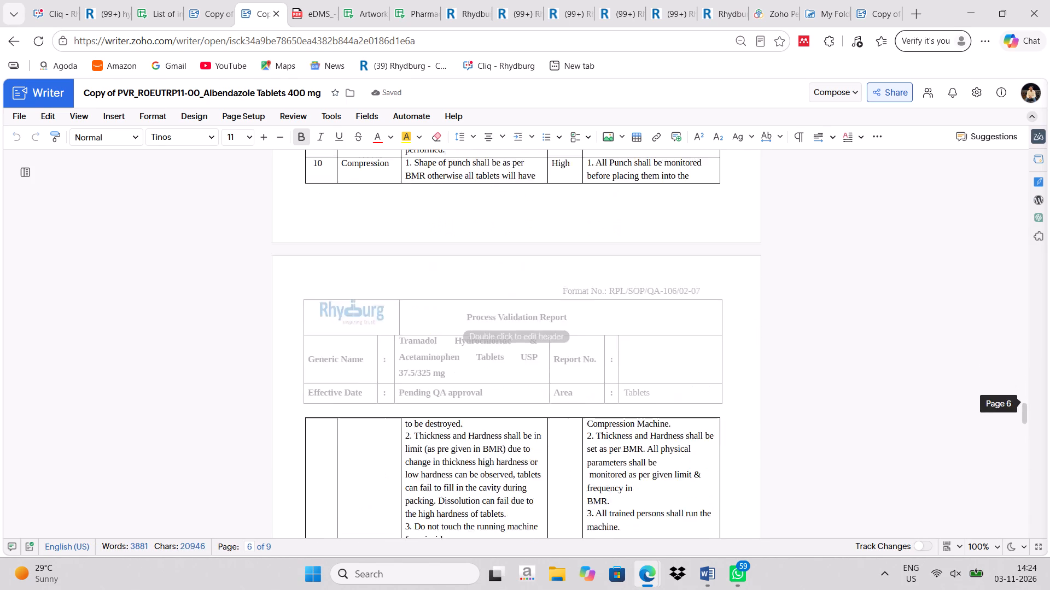
scroll(633, 330, "down", 18)
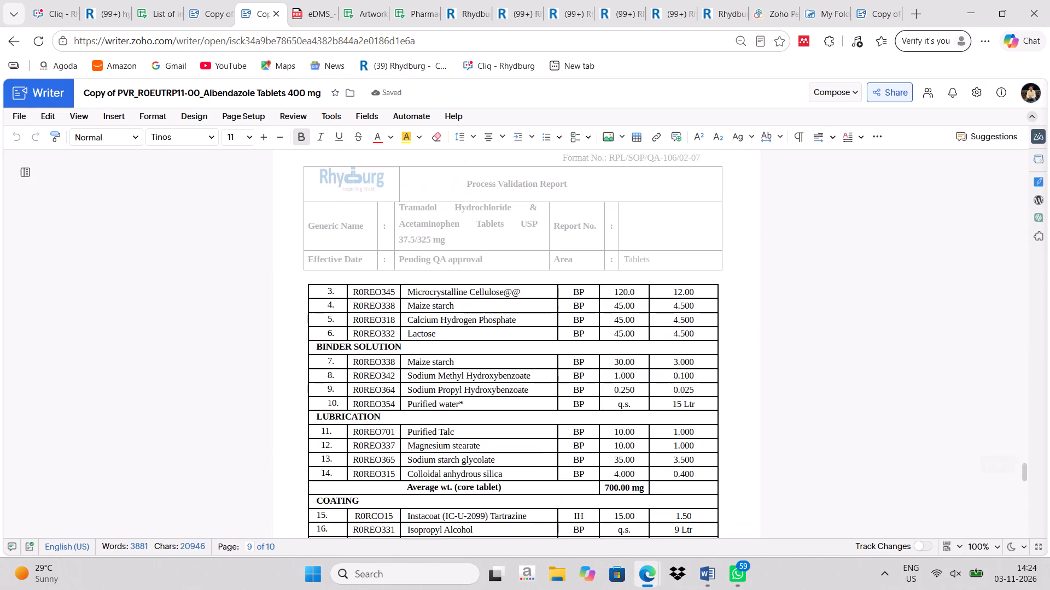
scroll(633, 329, "down", 18)
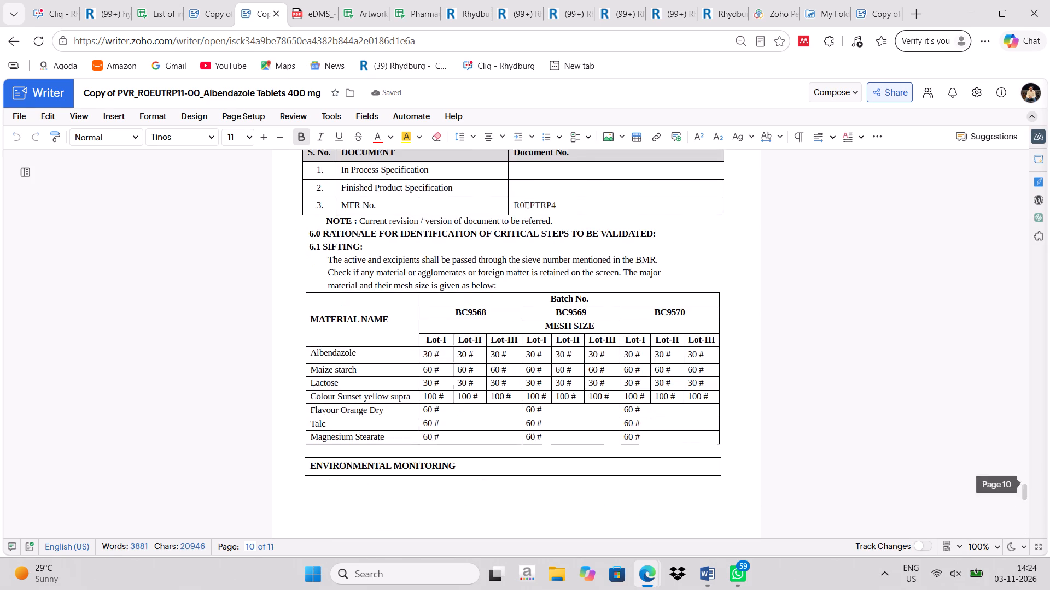
scroll(633, 329, "down", 5)
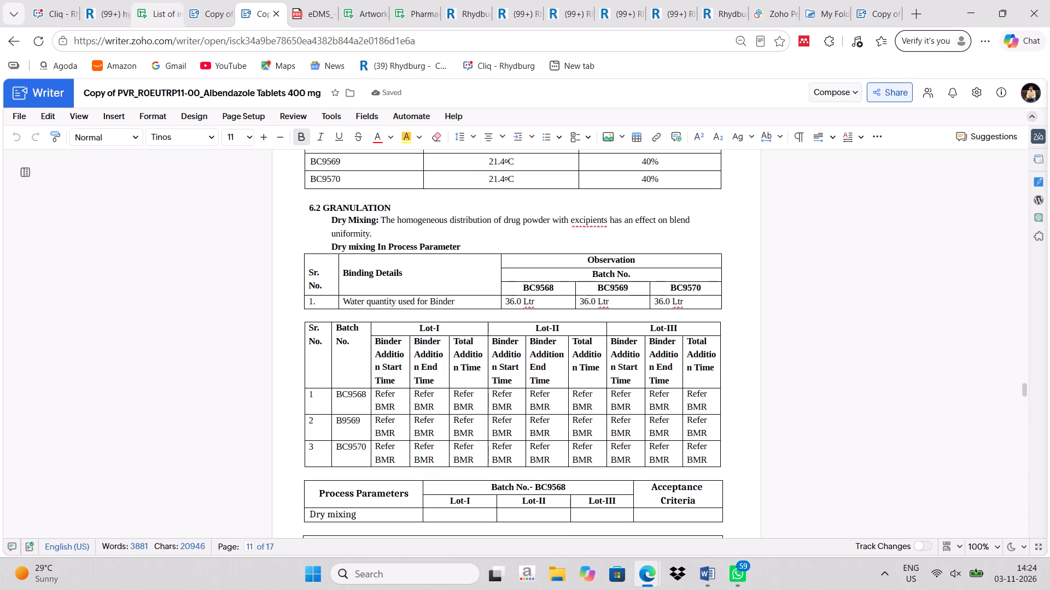
Glance at the Cliq chats and open the Gap Report of pending entries from the Caliber project workflow dashboard.
left_click(48, 6)
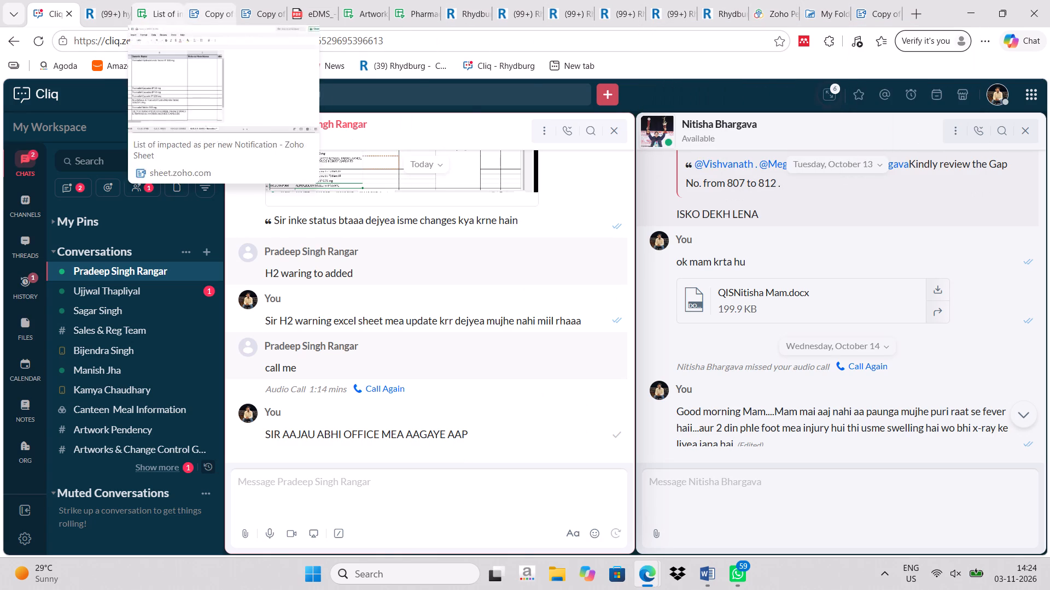
left_click(452, 5)
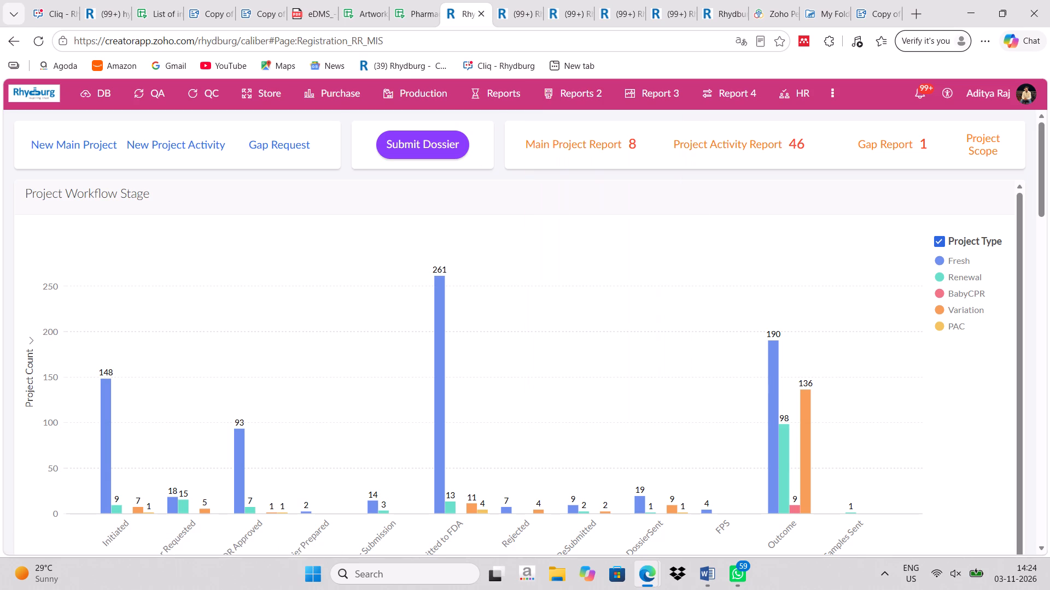
left_click(876, 144)
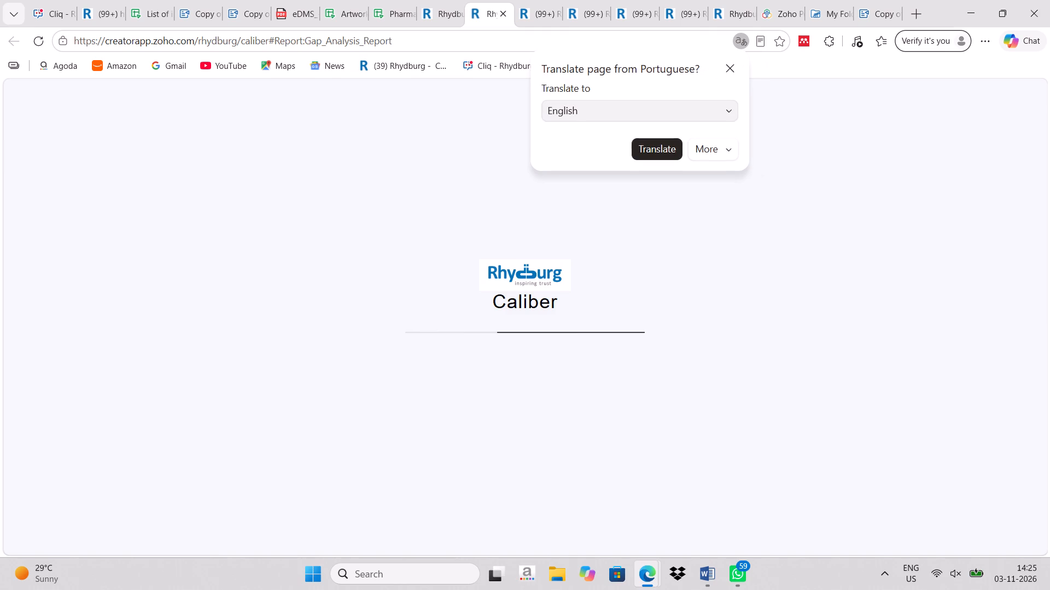
left_click(727, 70)
left_click(521, 6)
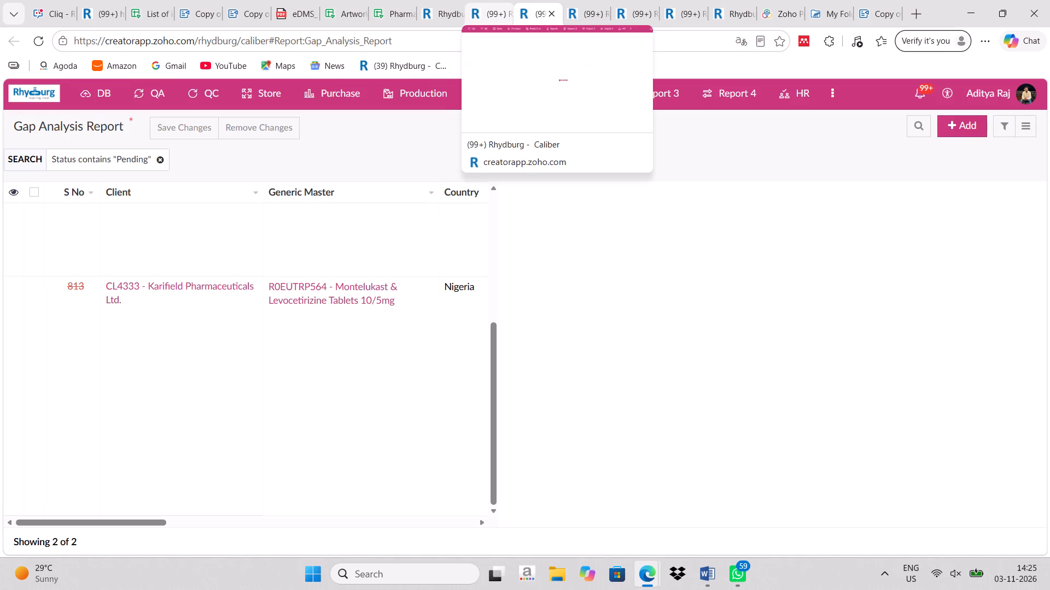
left_click(488, 8)
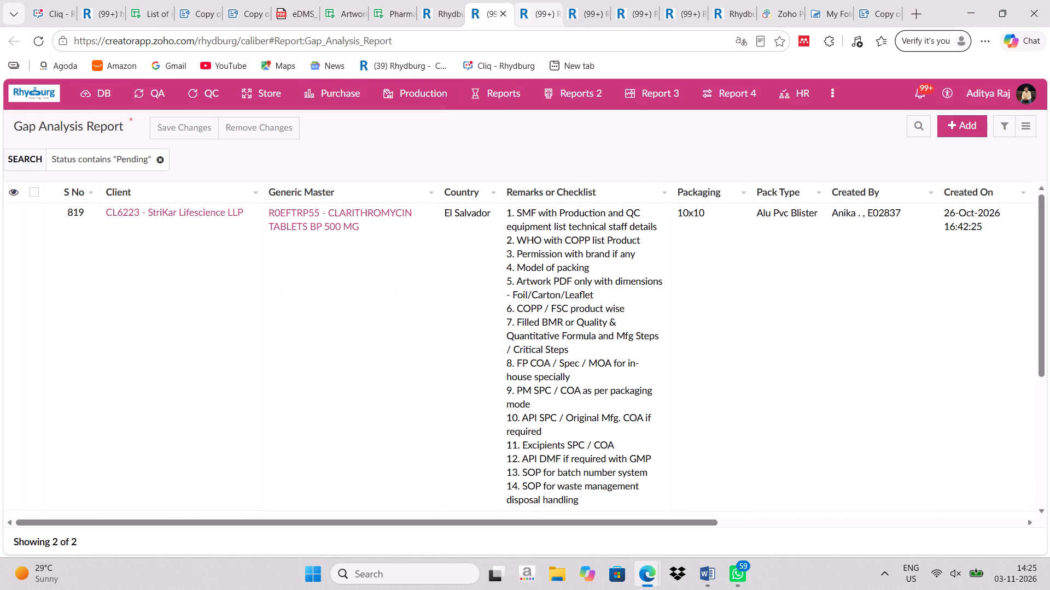
Close two duplicate Gap Analysis Report tabs and return to the newly opened one.
left_click(538, 12)
left_click(551, 9)
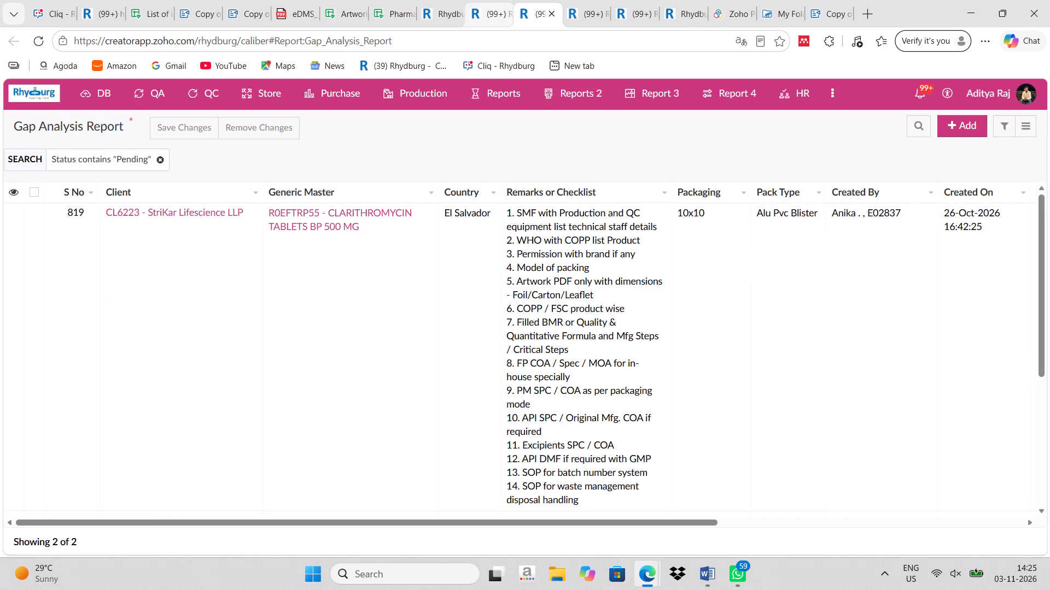
left_click(493, 8)
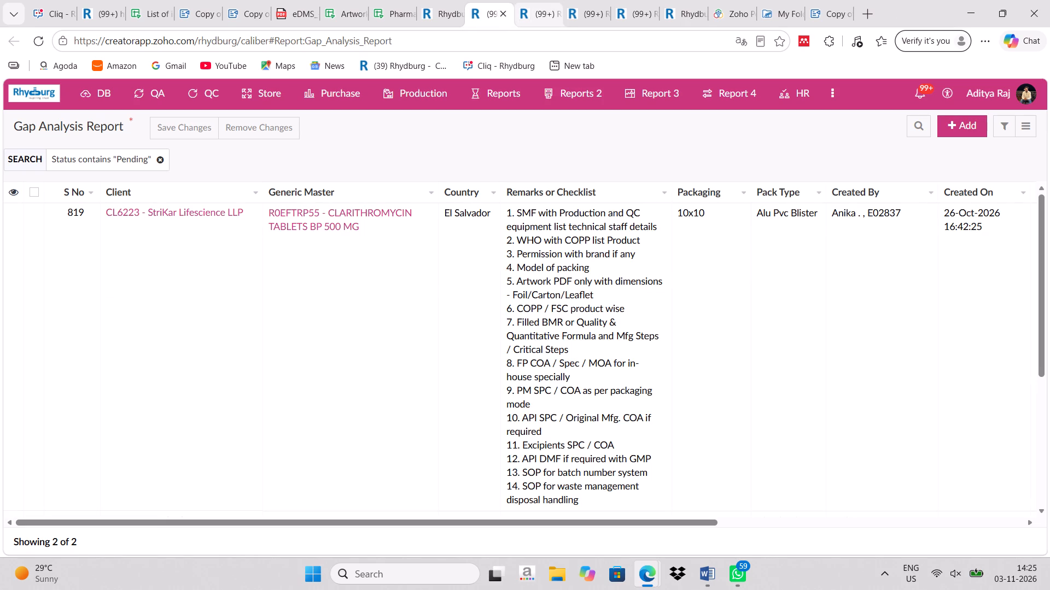
left_click(544, 13)
left_click(549, 12)
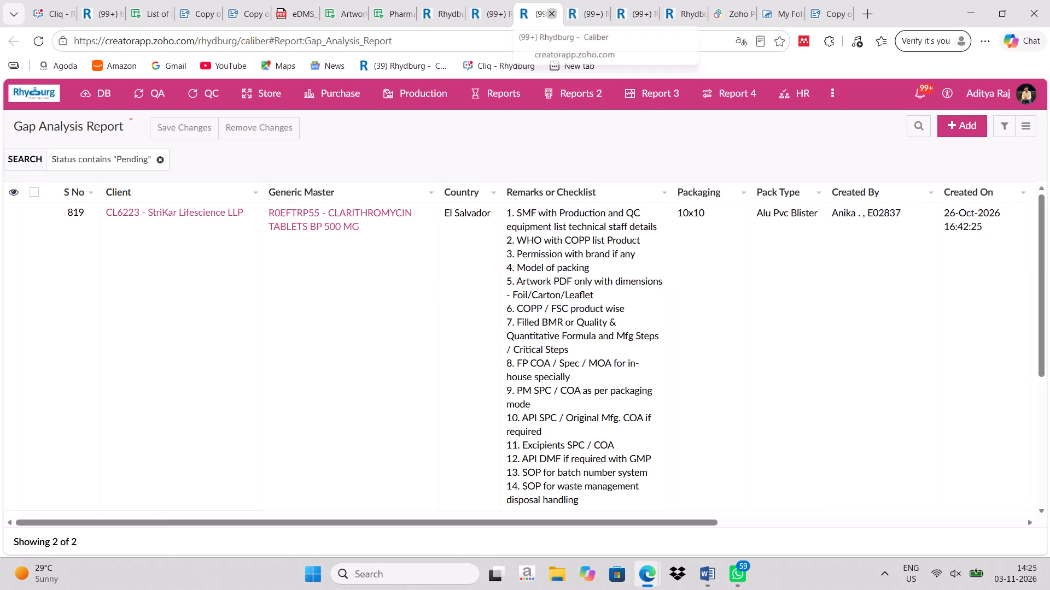
left_click(483, 10)
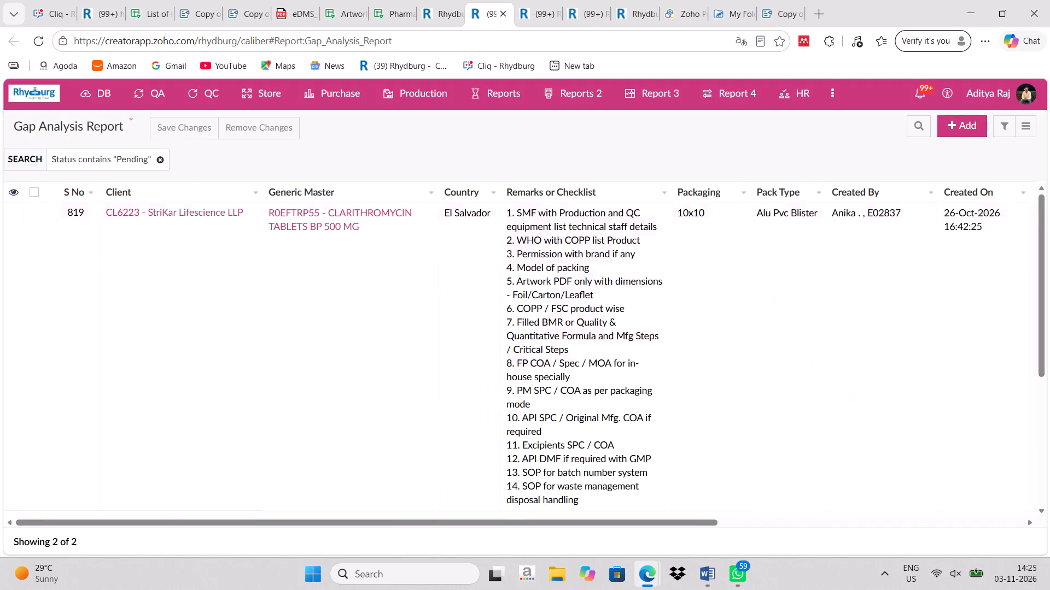
Examine the pending Gap Analysis Report entries across their columns, including packaging, feedback, status and review details.
scroll(521, 256, "up", 1)
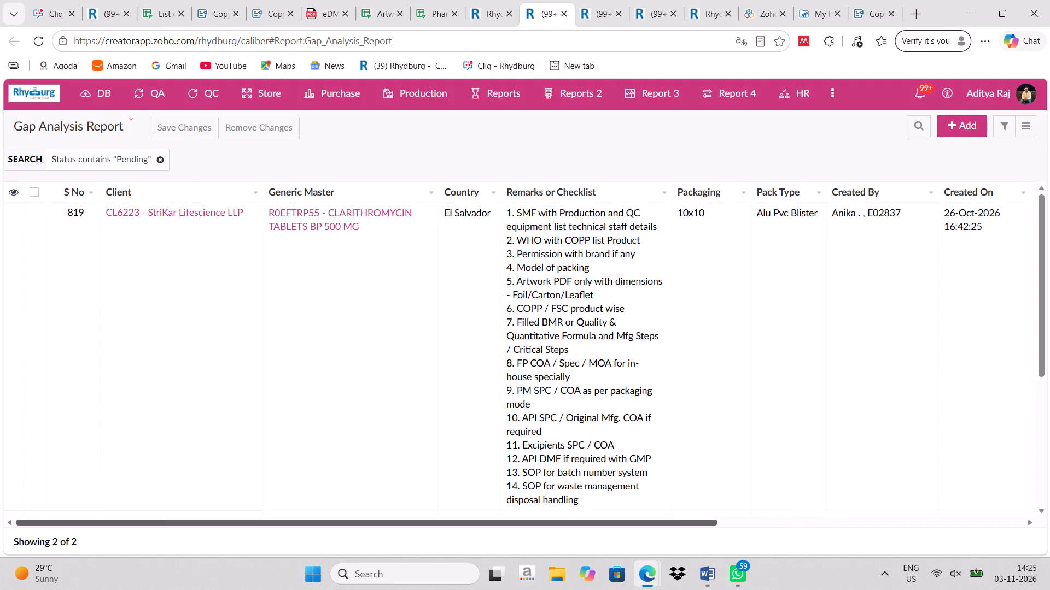
left_click_drag(501, 518, 755, 556)
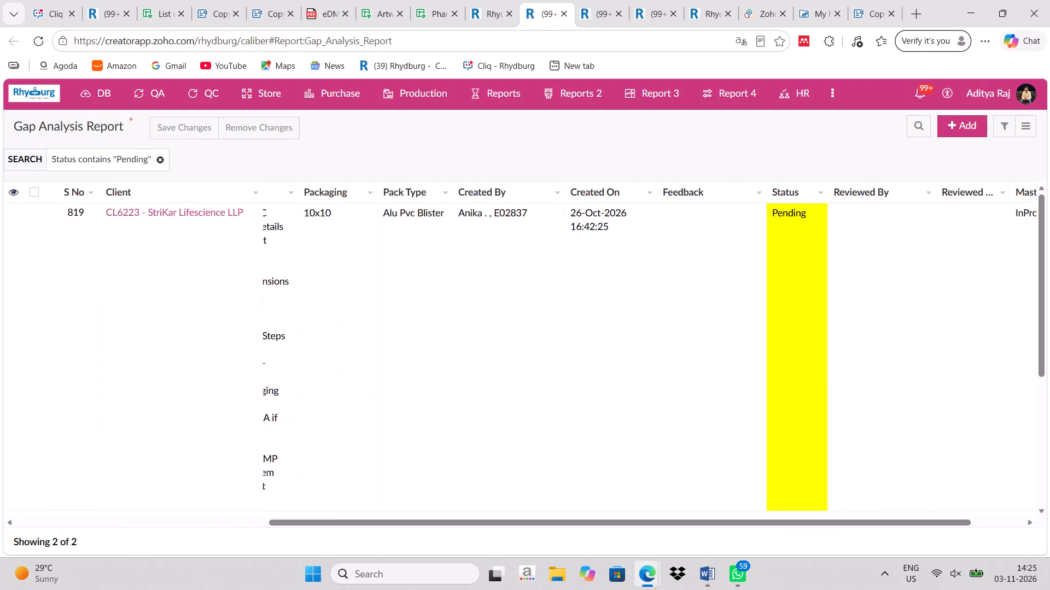
scroll(668, 433, "down", 6)
scroll(668, 433, "up", 7)
left_click_drag(652, 517, 384, 456)
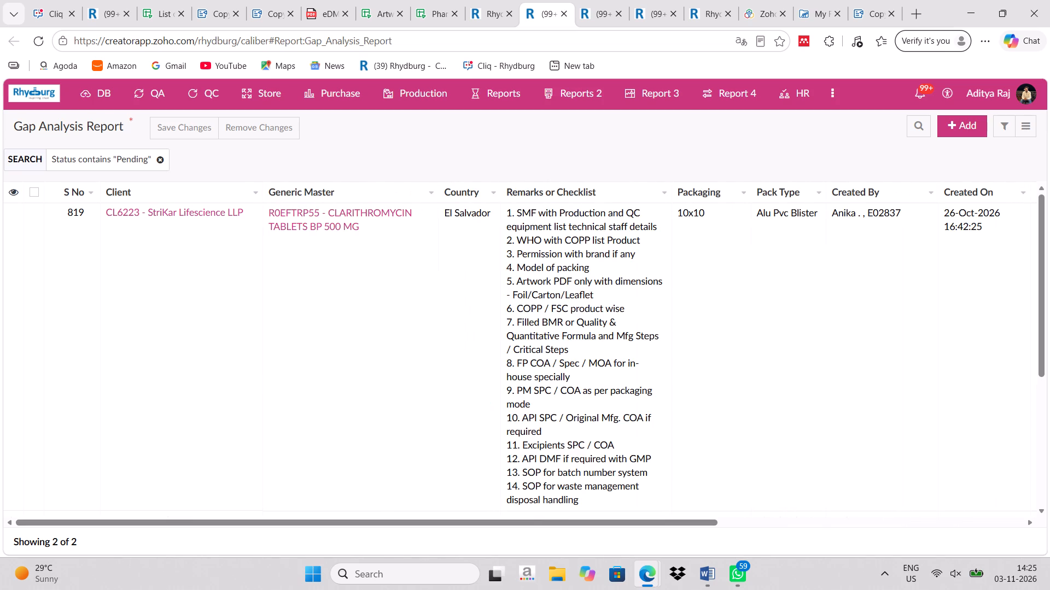
View the Clarithromycin Tablets BP 500 MG product master and the full record of pending gap entry 819 for El Salvador.
left_click_drag(269, 211, 291, 223)
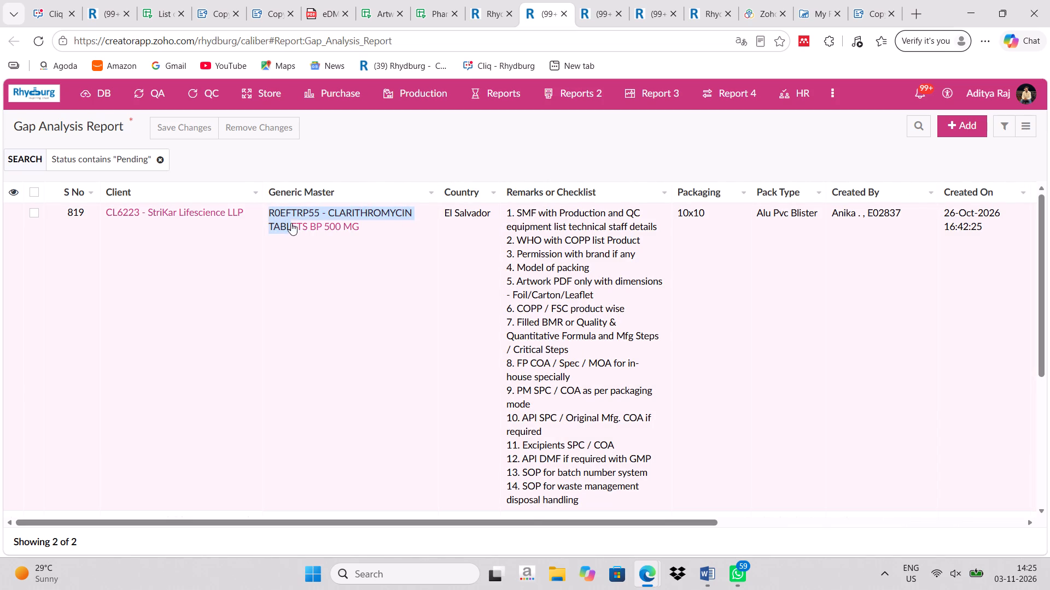
left_click_drag(291, 223, 319, 217)
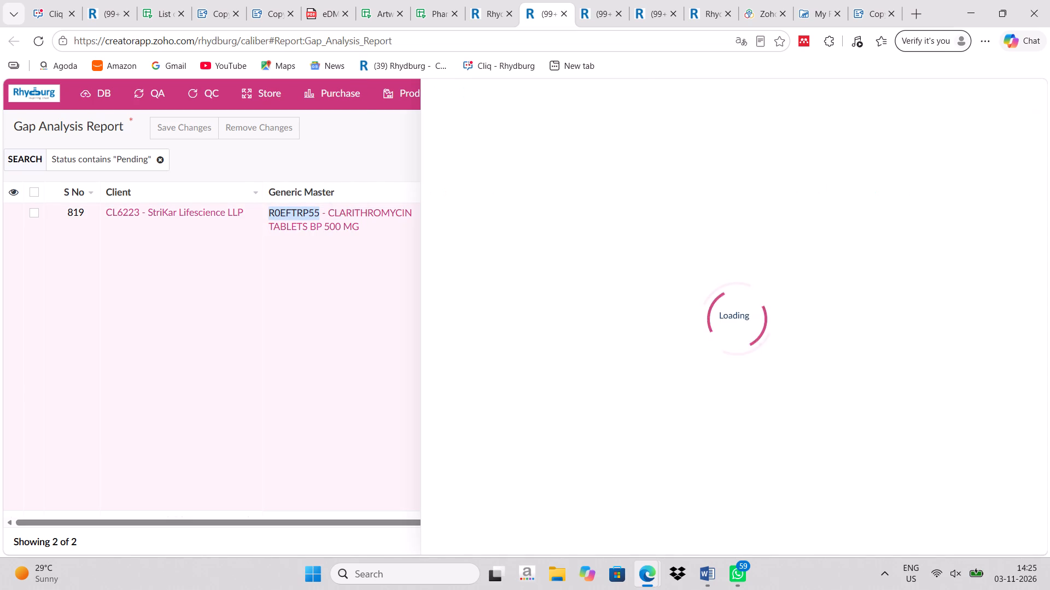
left_click(347, 174)
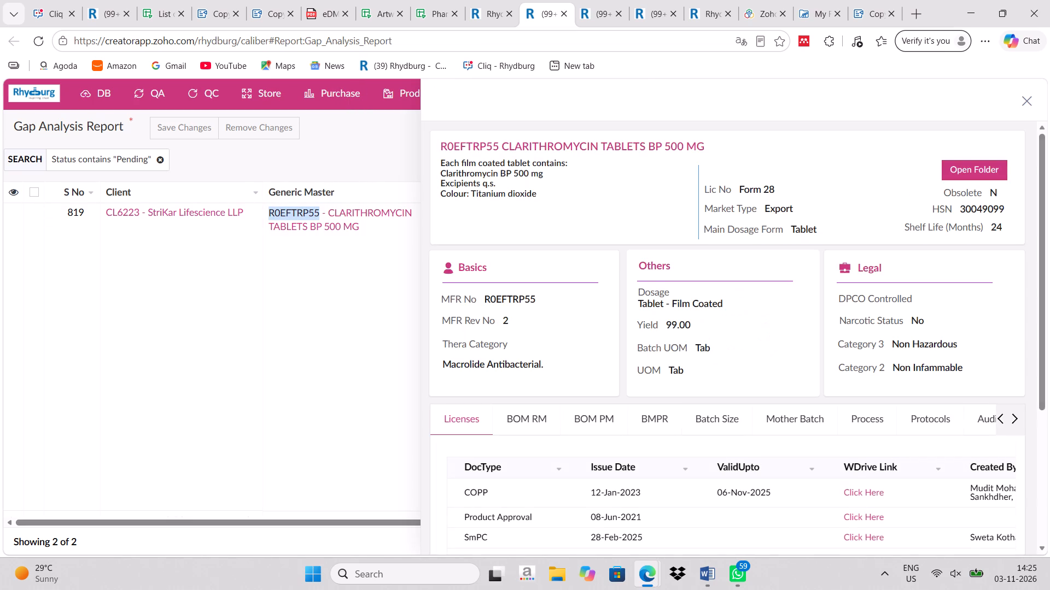
left_click(1031, 101)
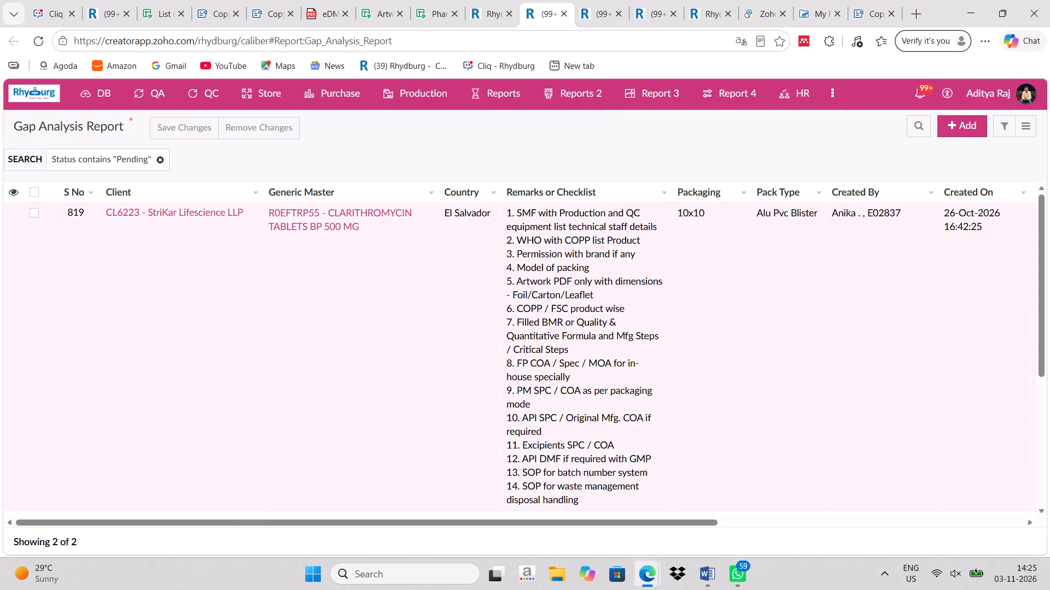
left_click(566, 263)
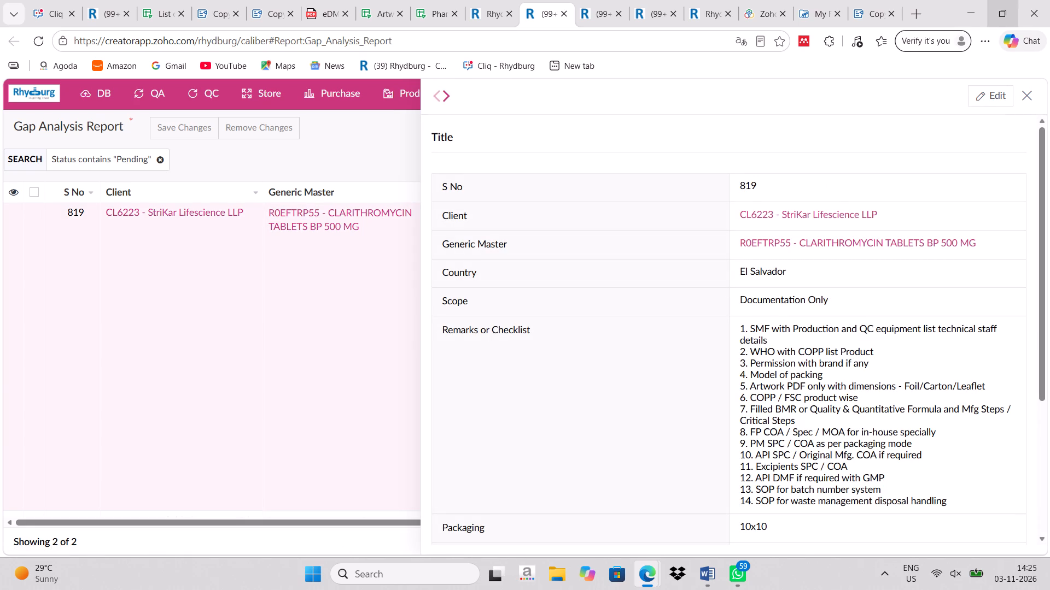
left_click(1030, 97)
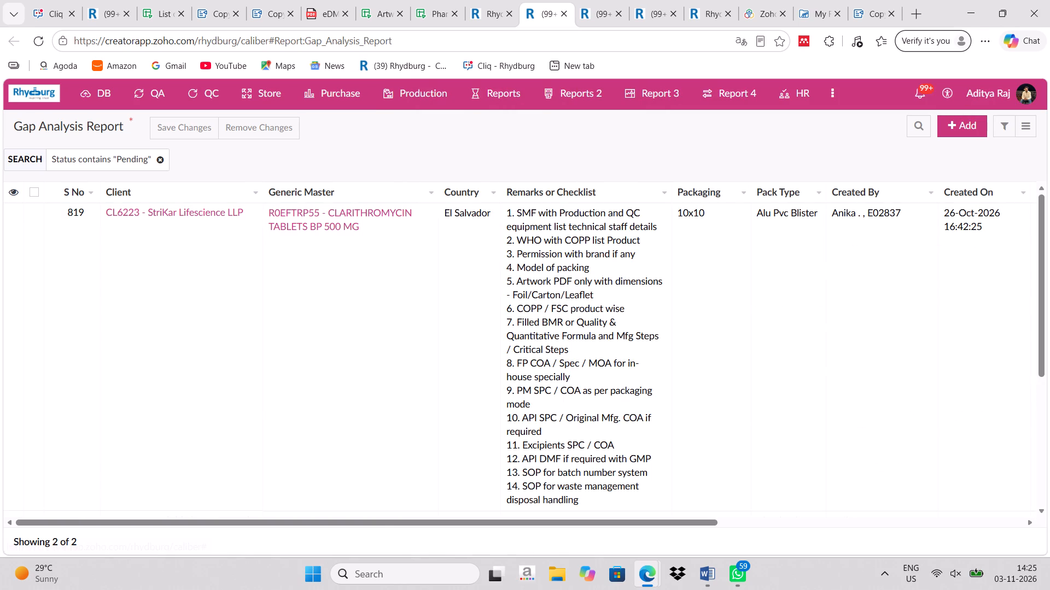
View the Clarithromycin Tablets BP 500 MG product master and its licence documents with issue and validity dates.
left_click(316, 213)
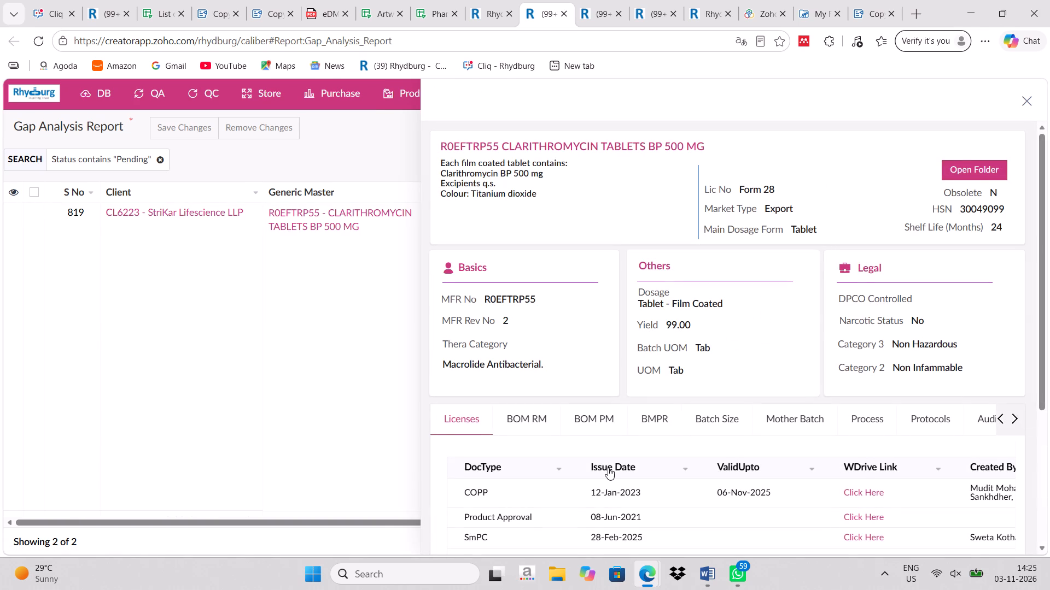
scroll(608, 460, "down", 1)
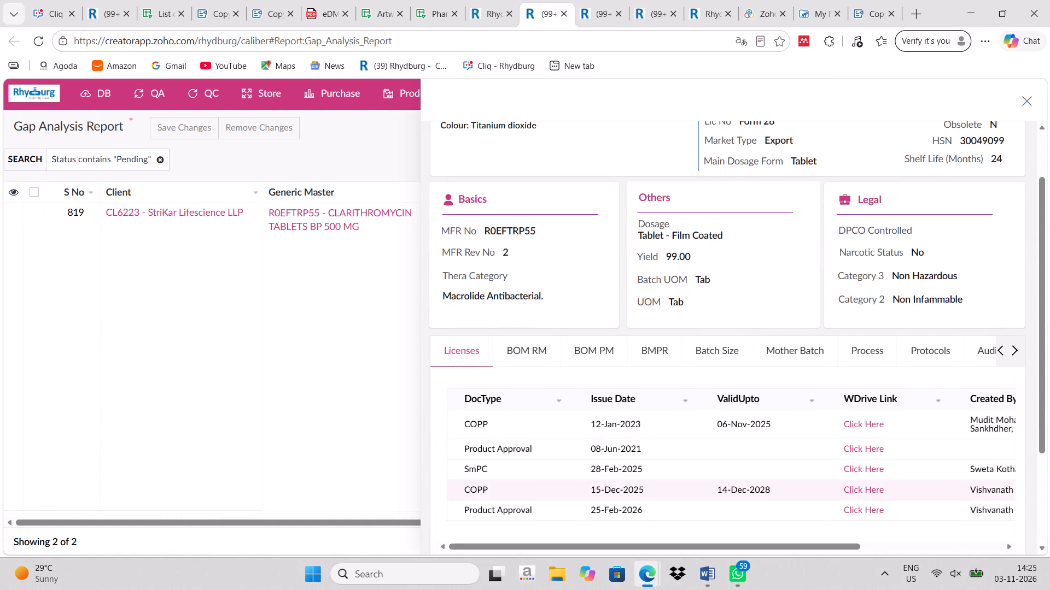
left_click(1029, 103)
left_click(377, 215)
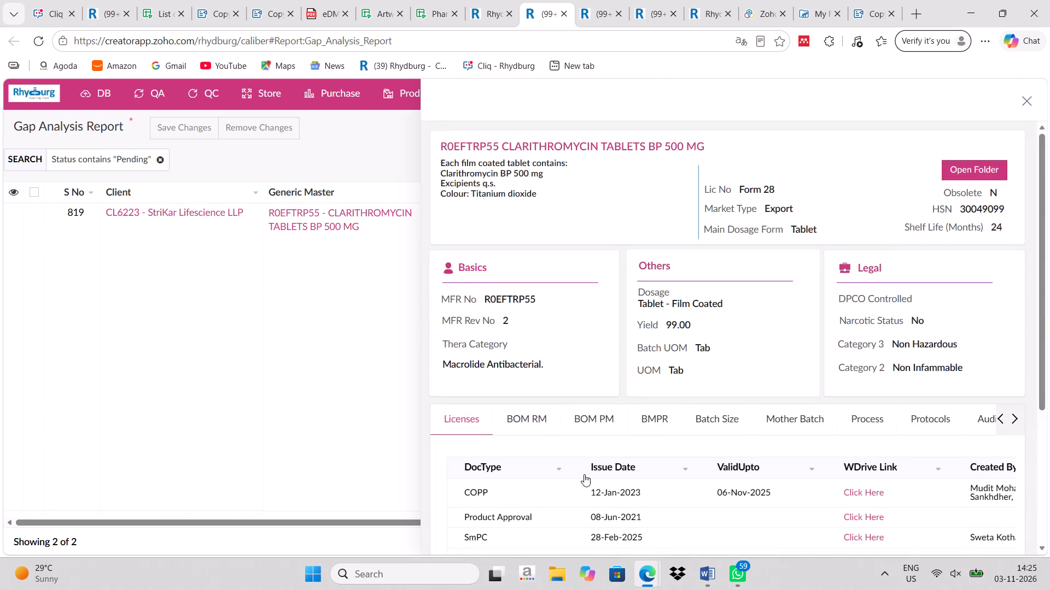
scroll(583, 481, "down", 2)
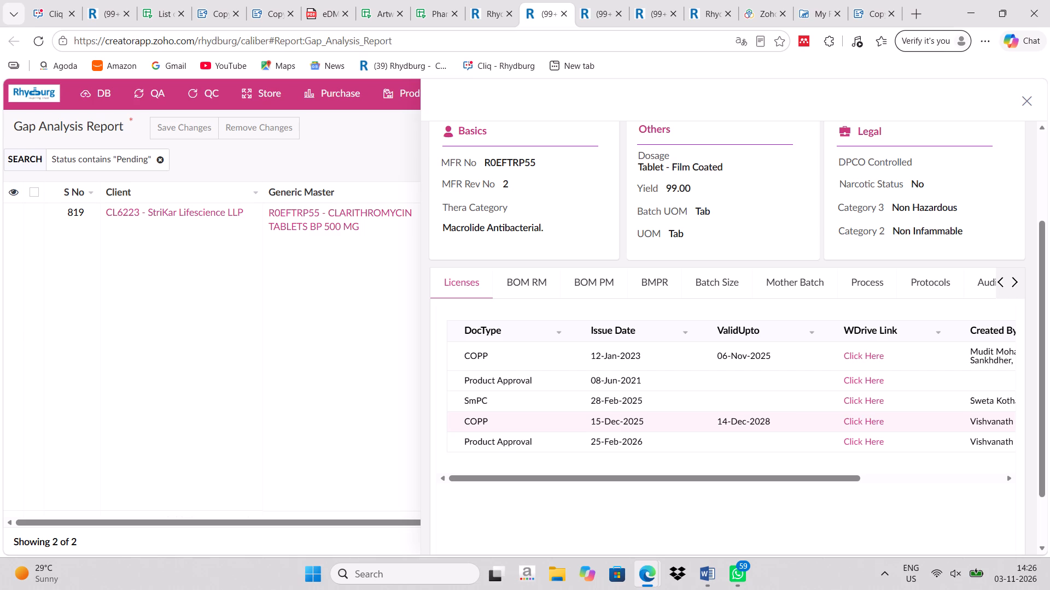
left_click(1024, 101)
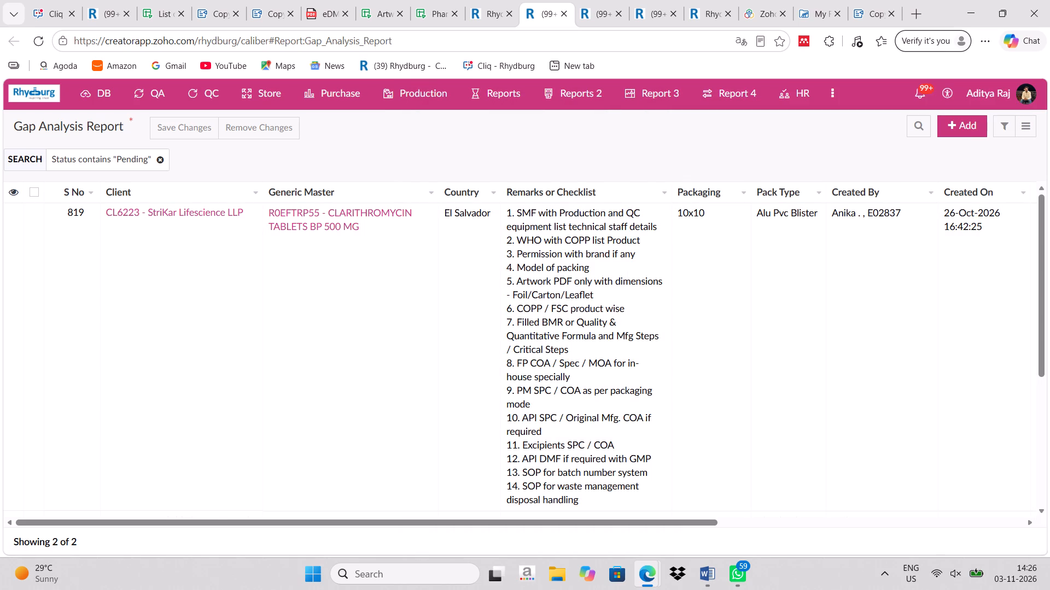
Place the Gap Analysis Report beside the WorkDrive window with the Remarks or Checklist column in view.
left_click(1006, 11)
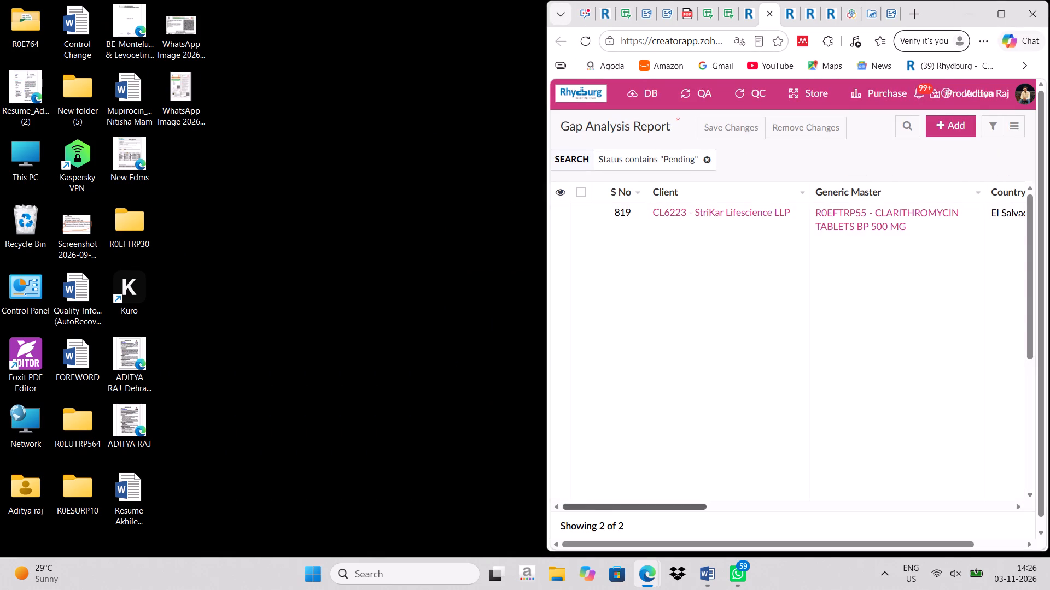
left_click_drag(667, 506, 737, 522)
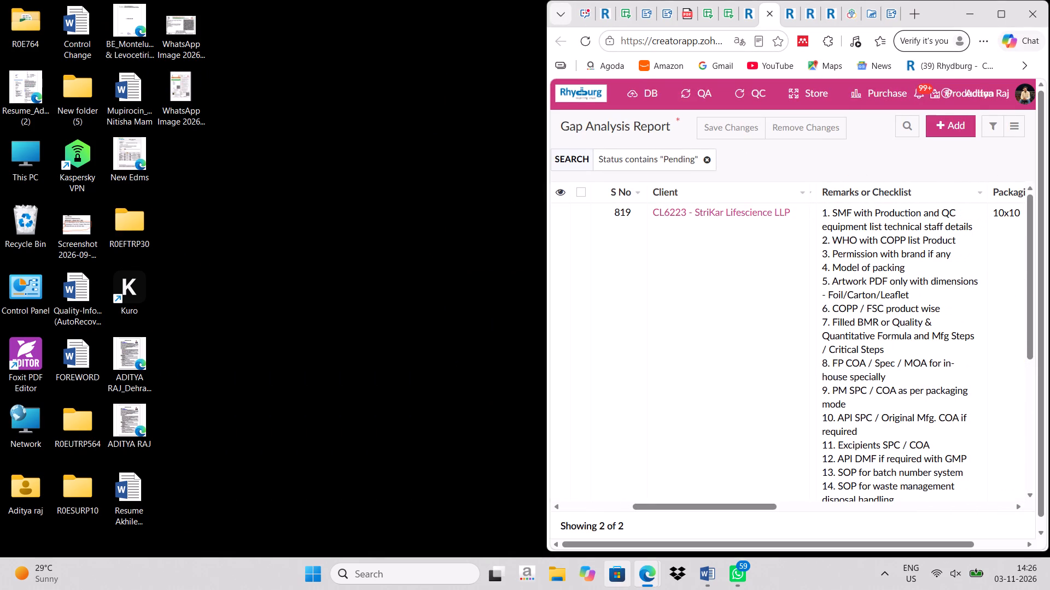
left_click(678, 534)
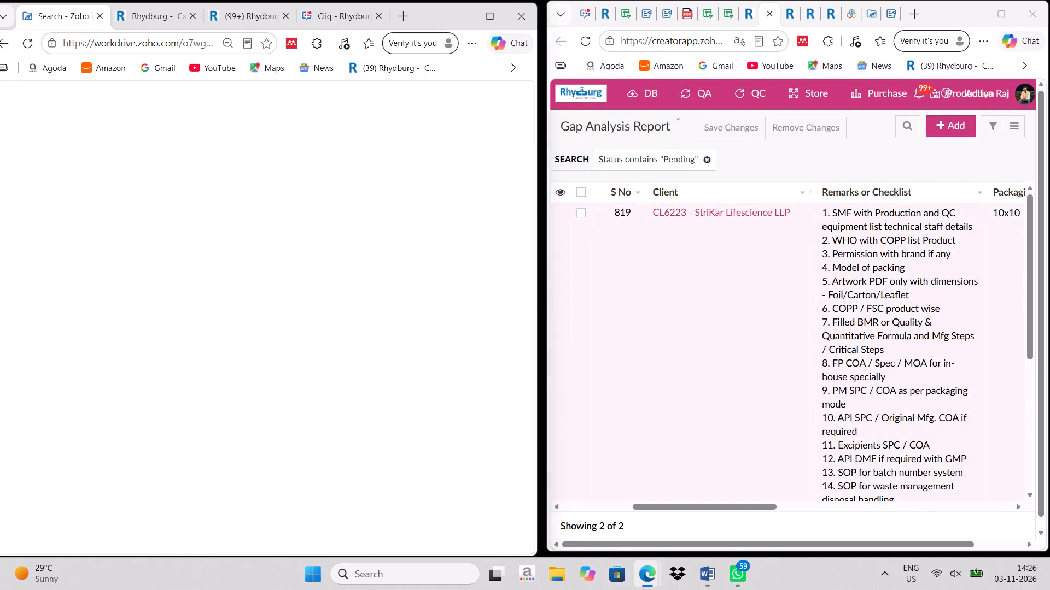
Search WorkDrive PDF files for the Clarithromycin product code R0EFTRP55.
left_click_drag(293, 95, 275, 91)
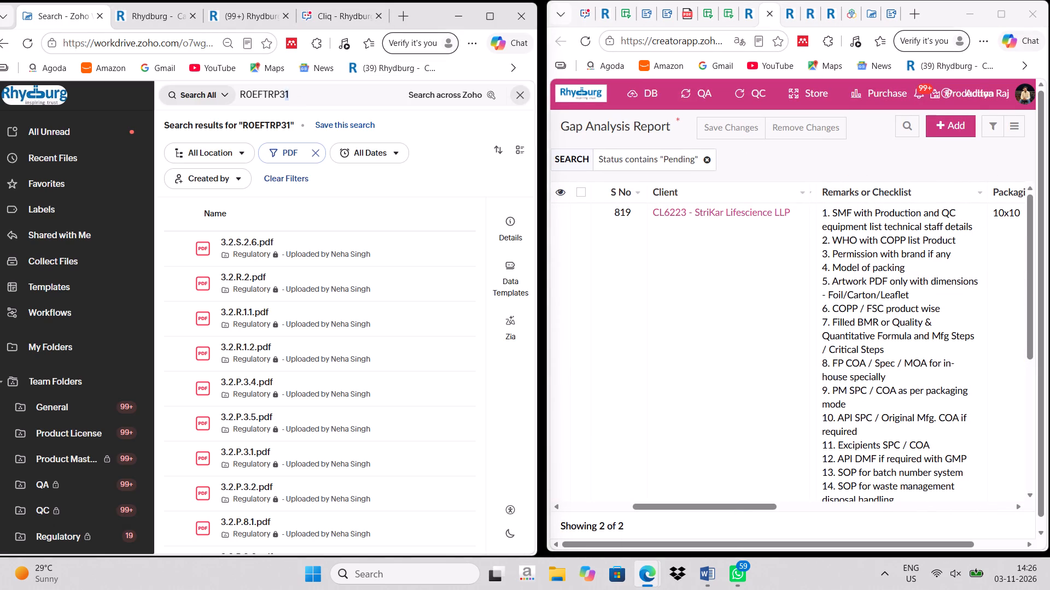
left_click_drag(275, 91, 241, 87)
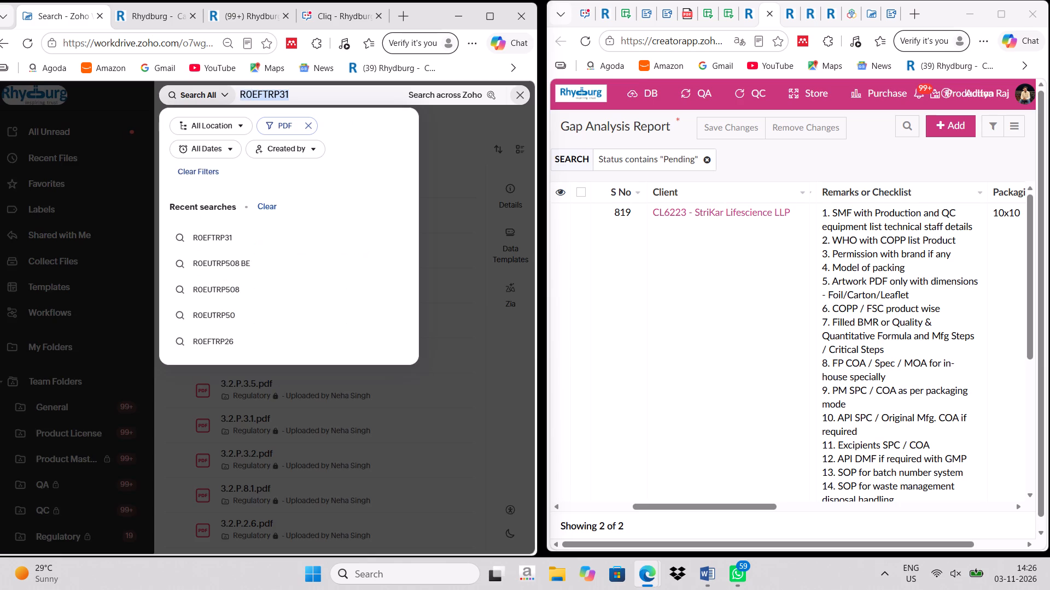
key("ctrl+v")
key("Return")
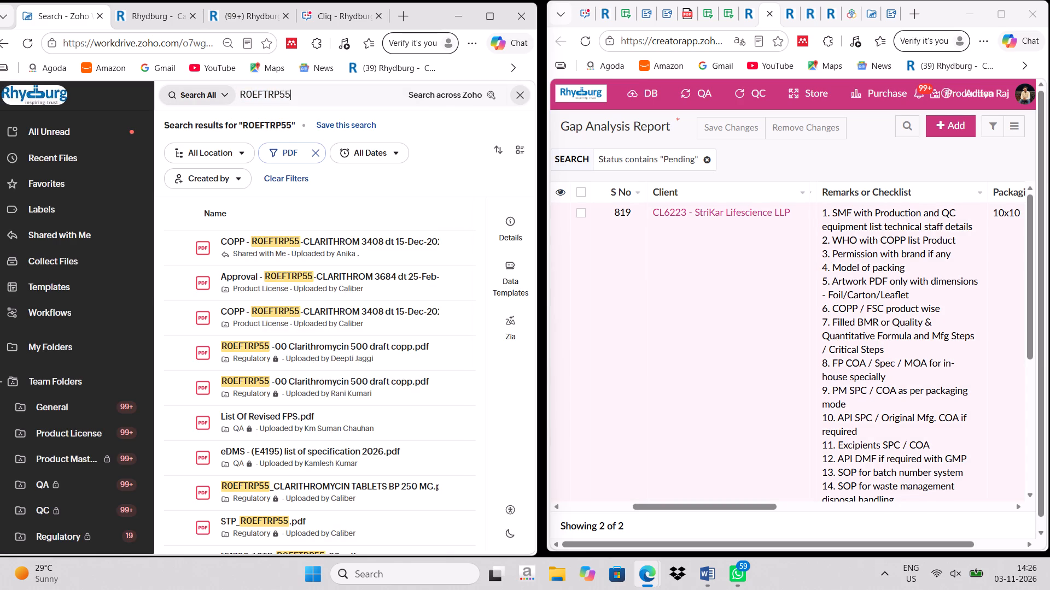
Open a second Gap Report from the project workflow dashboard and bring entry 819's Remarks or Checklist column into view.
left_click(792, 11)
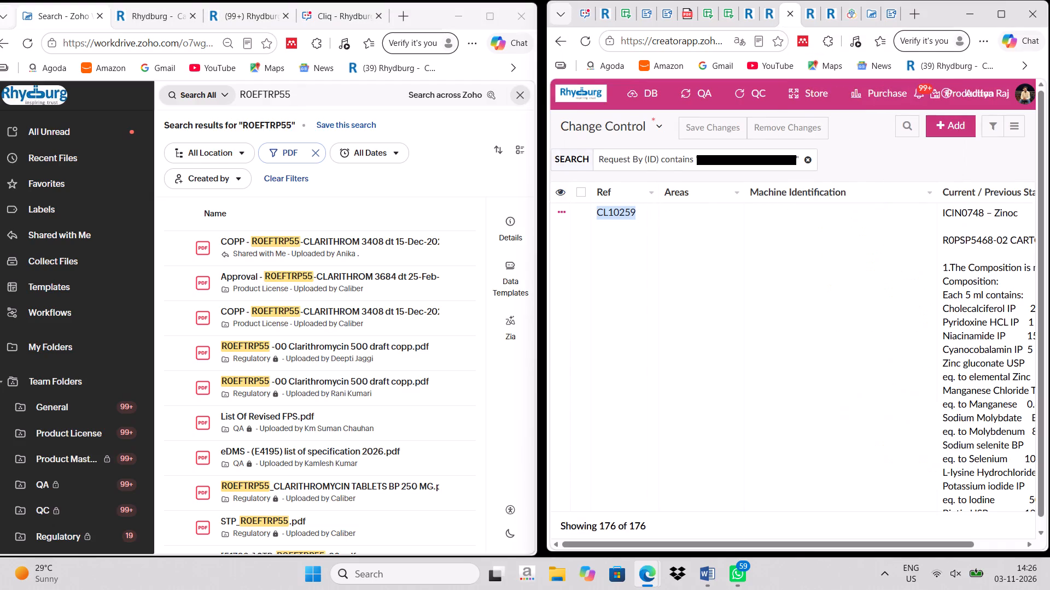
left_click(769, 11)
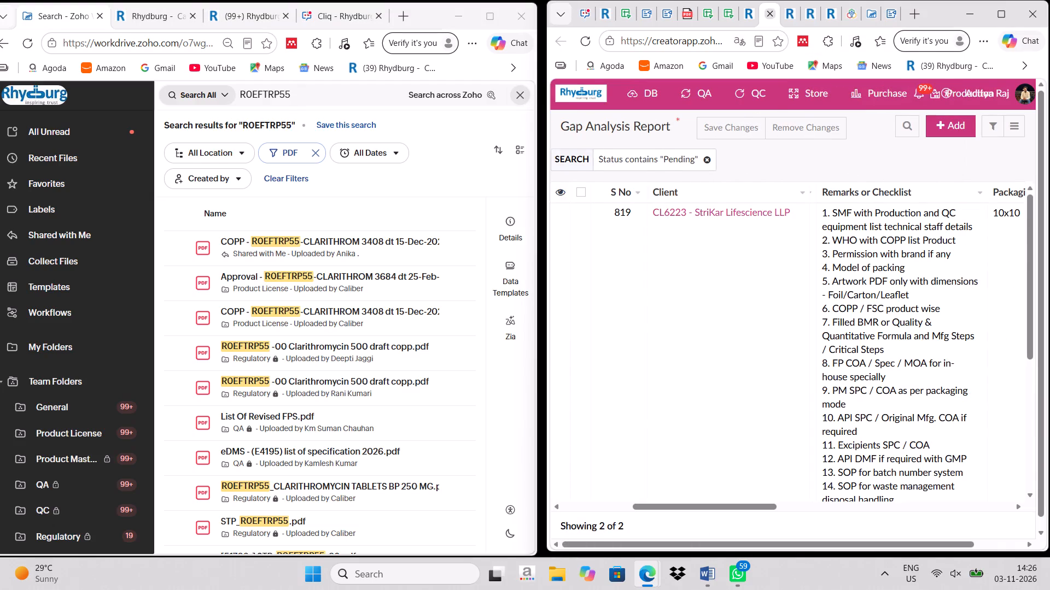
left_click(748, 8)
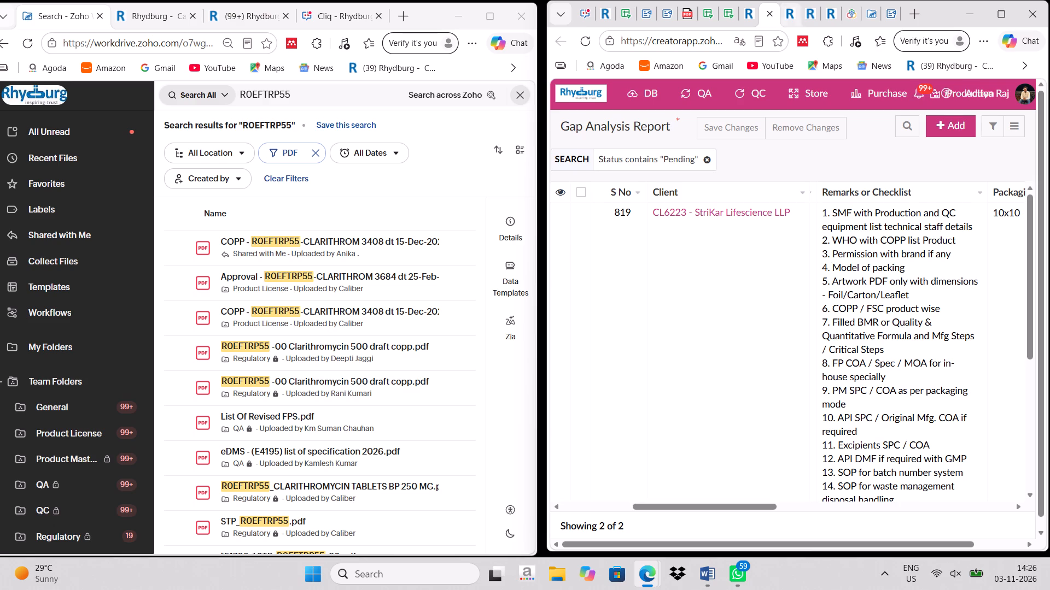
left_click(751, 10)
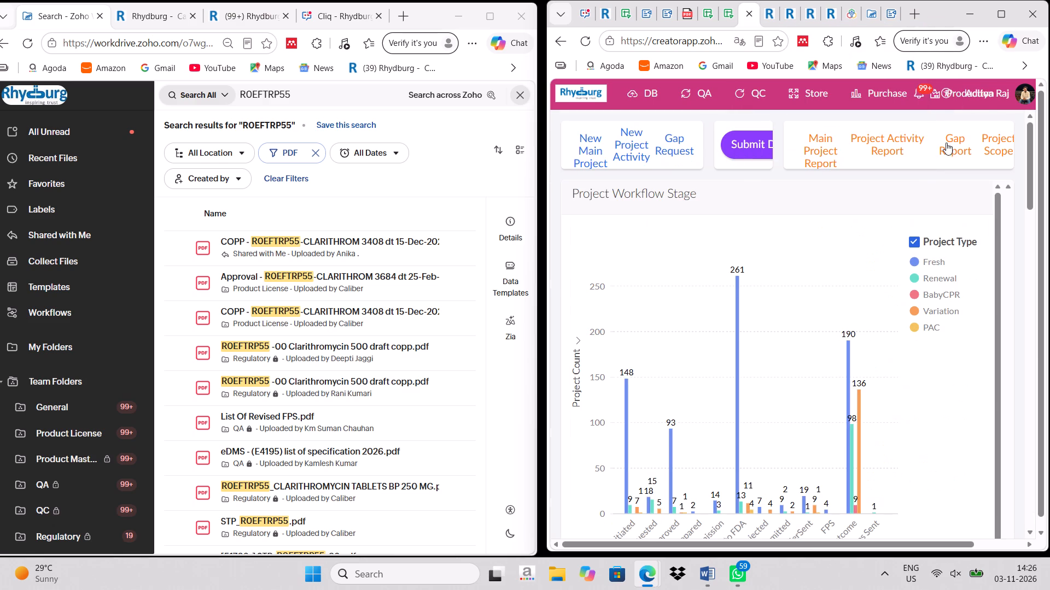
left_click(954, 150)
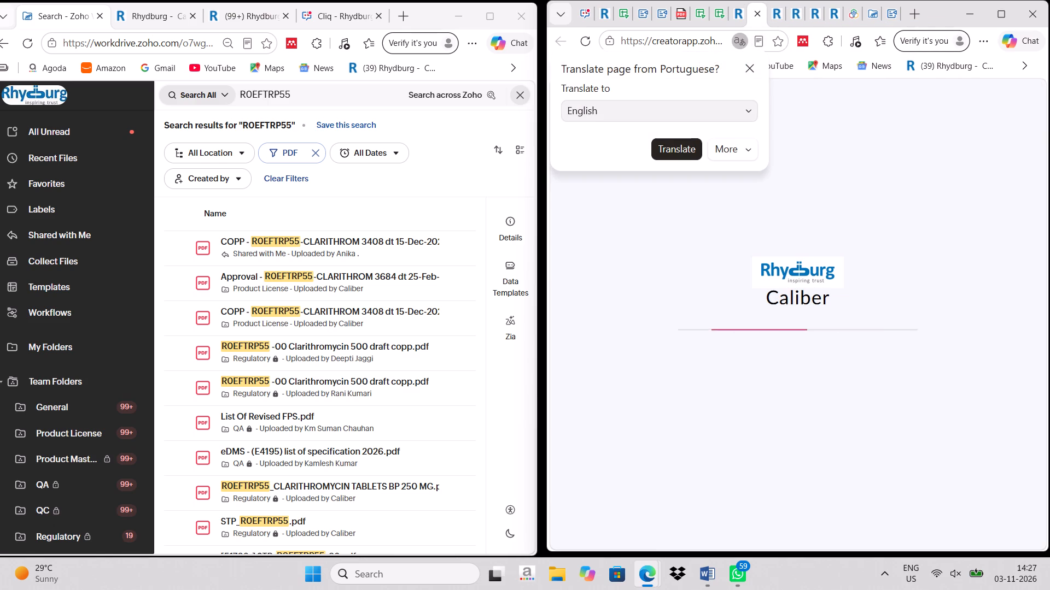
left_click(748, 66)
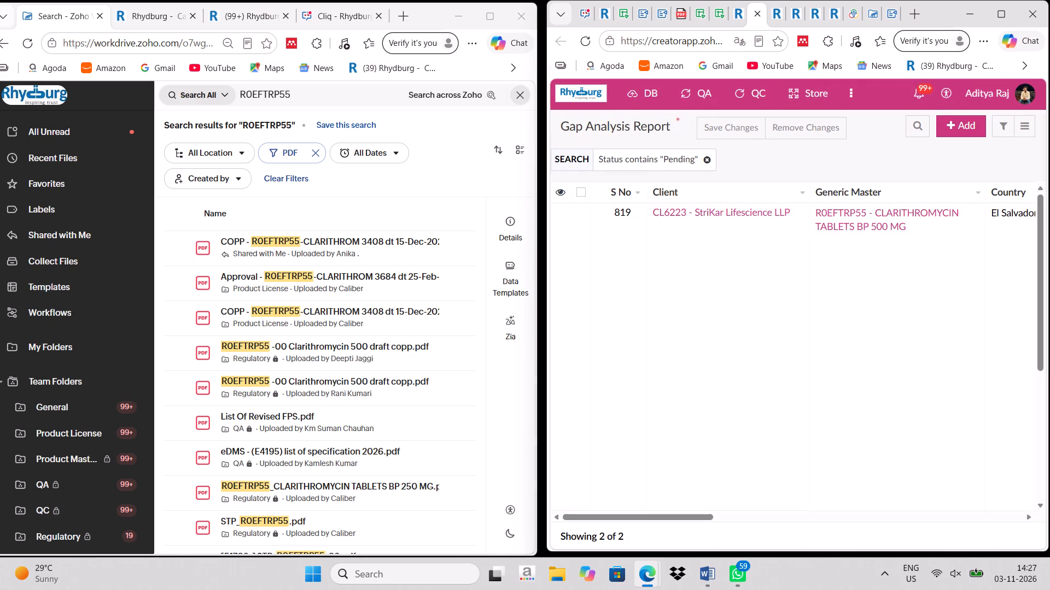
left_click(726, 515)
left_click_drag(787, 517, 940, 538)
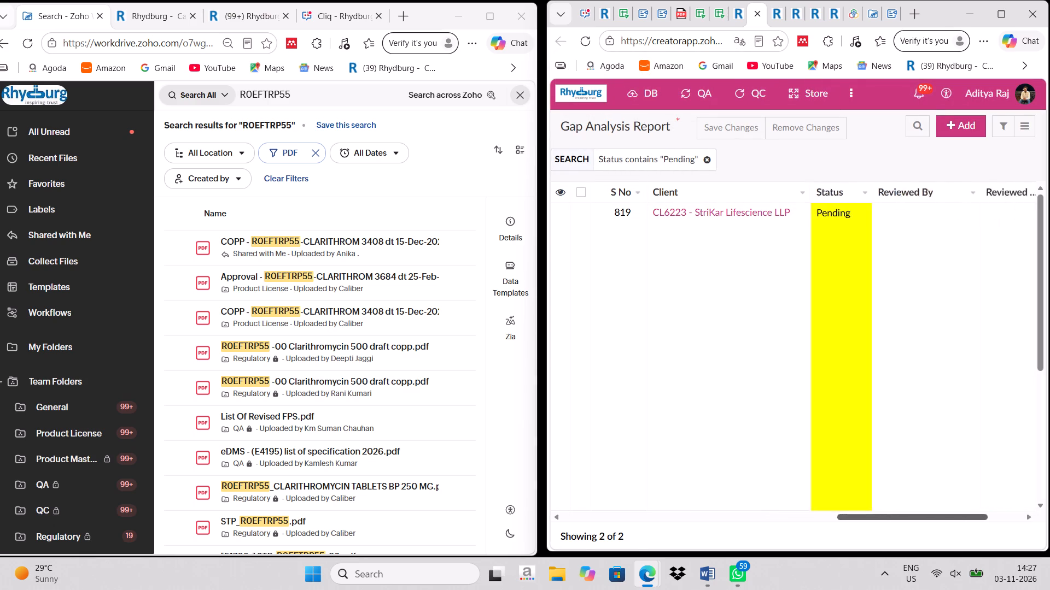
left_click_drag(940, 538, 731, 503)
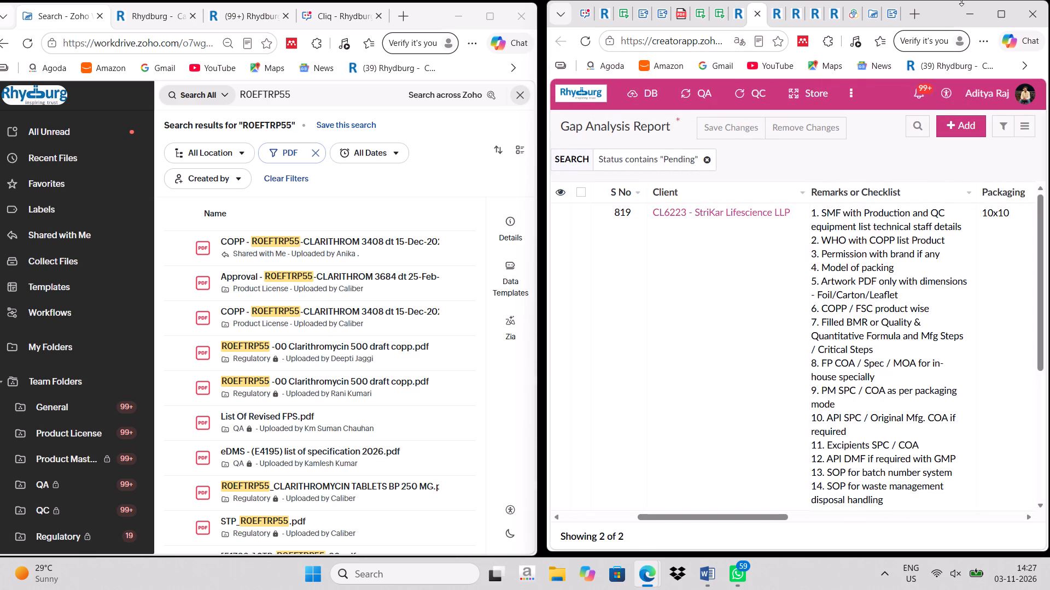
Open gap entry 819 for editing from the original Gap Analysis Report and bring its feedback section into view.
left_click(774, 7)
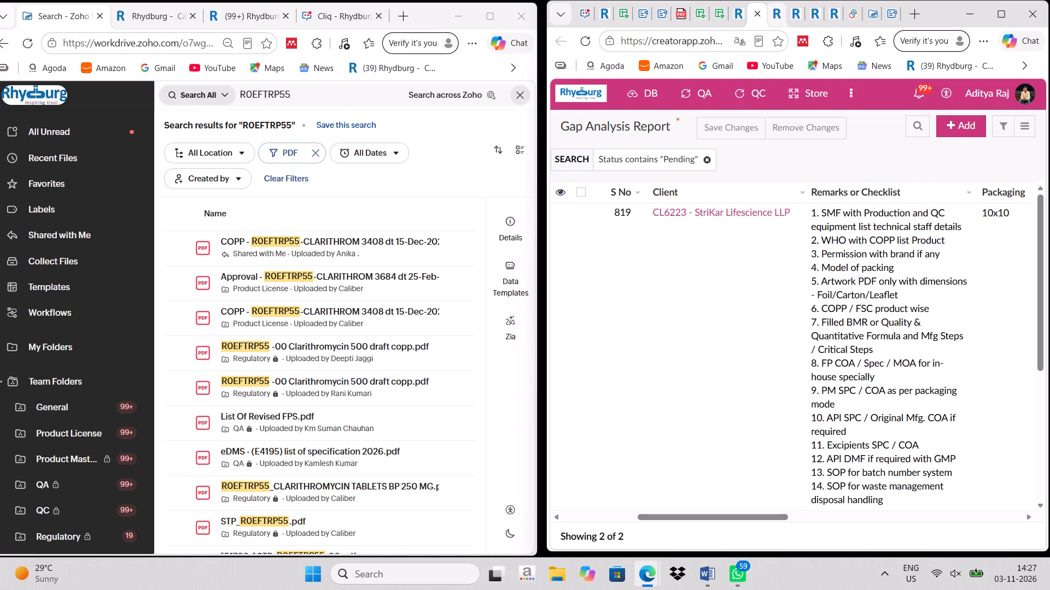
left_click(757, 14)
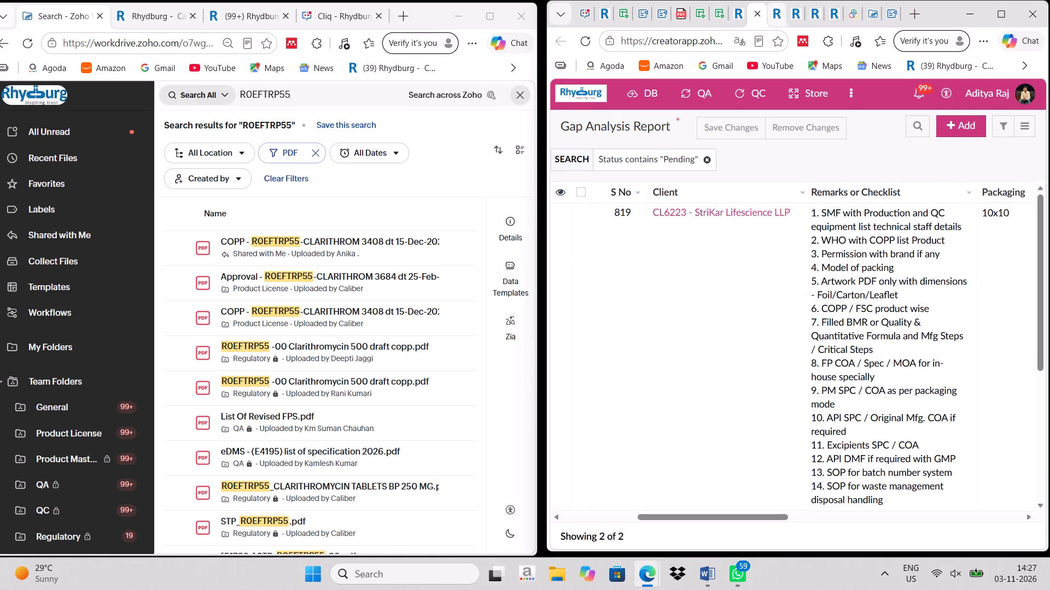
left_click(780, 16)
left_click(921, 306)
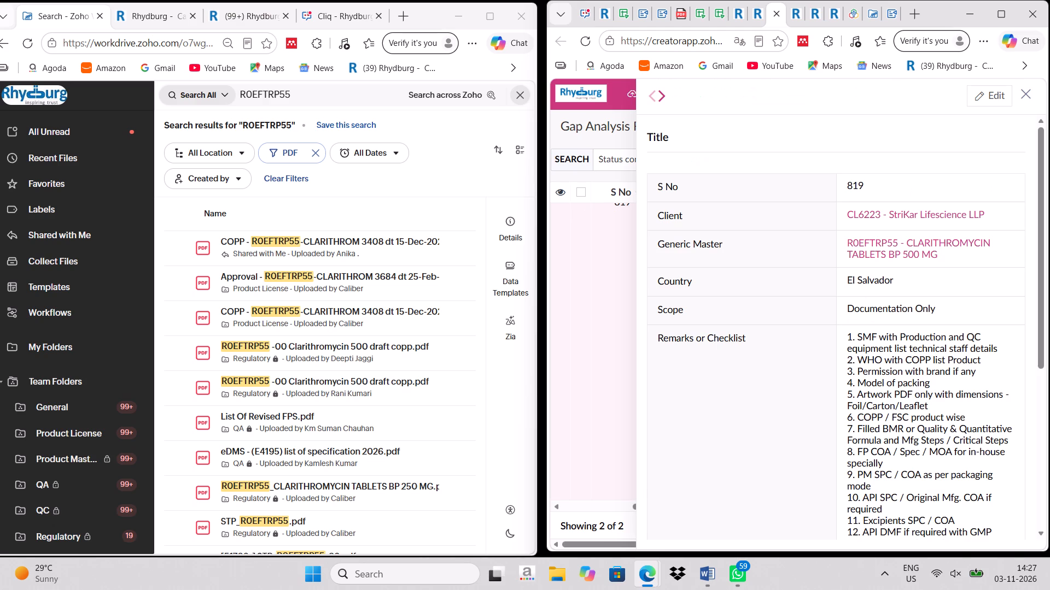
left_click(999, 95)
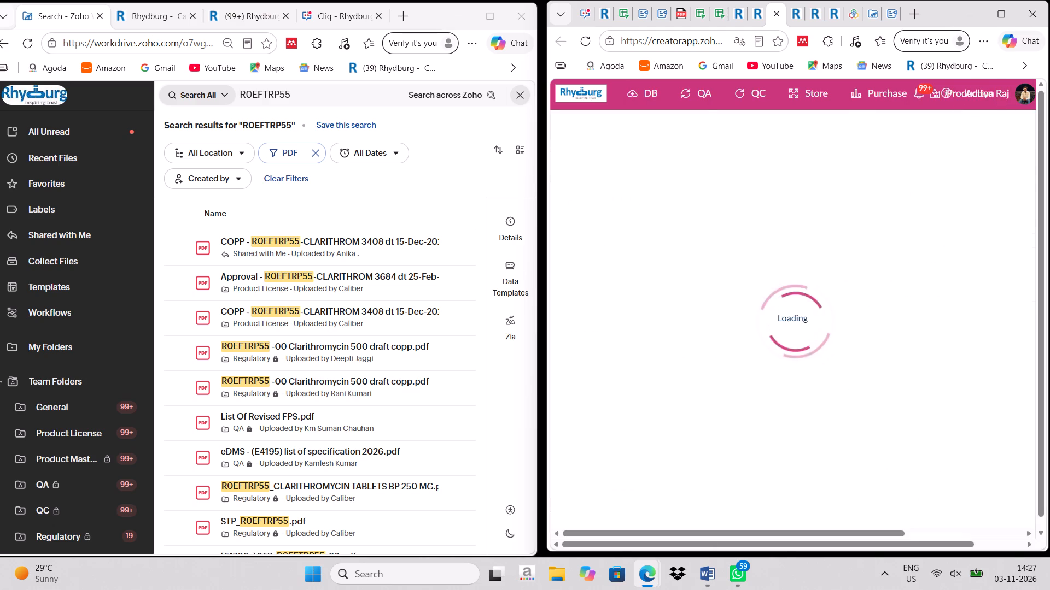
left_click_drag(757, 533, 802, 533)
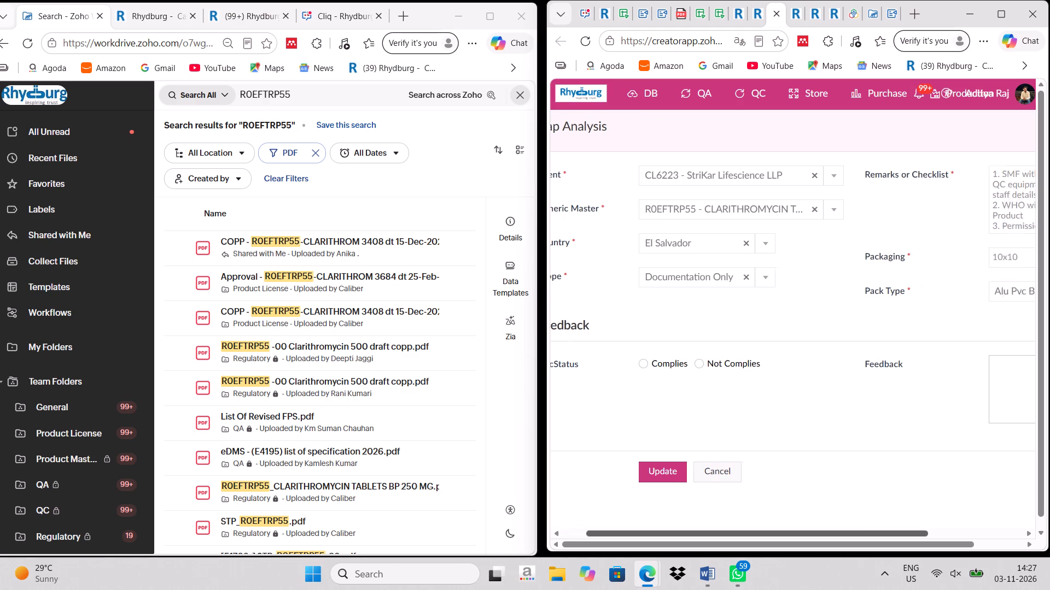
left_click_drag(802, 533, 919, 548)
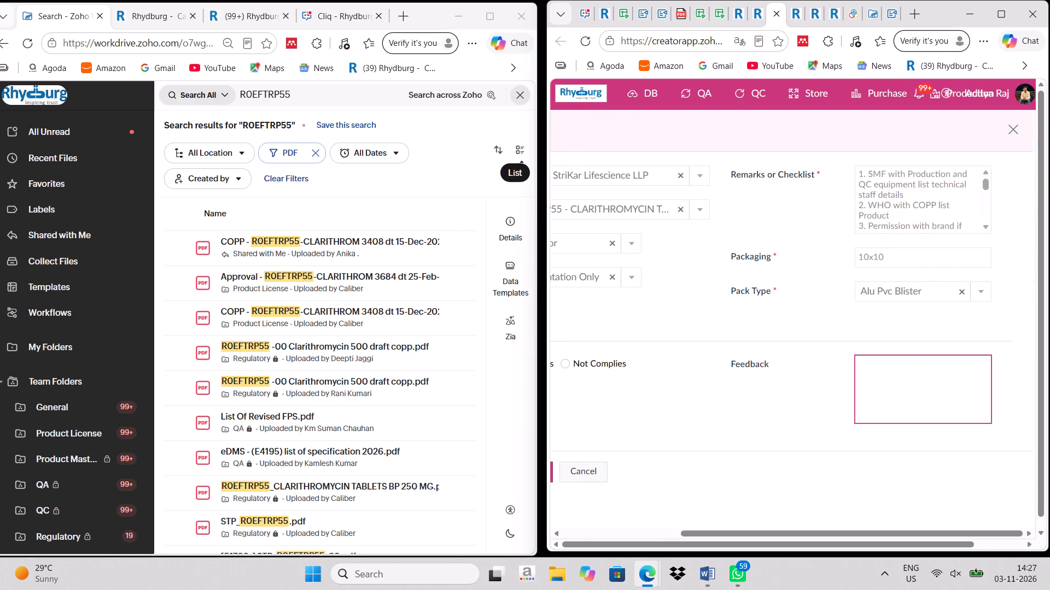
Enter "COPP (Available)" as the first feedback line for gap entry 819 and start a new line.
left_click(868, 386)
type("COPP")
key("space")
key("shift+parenleft")
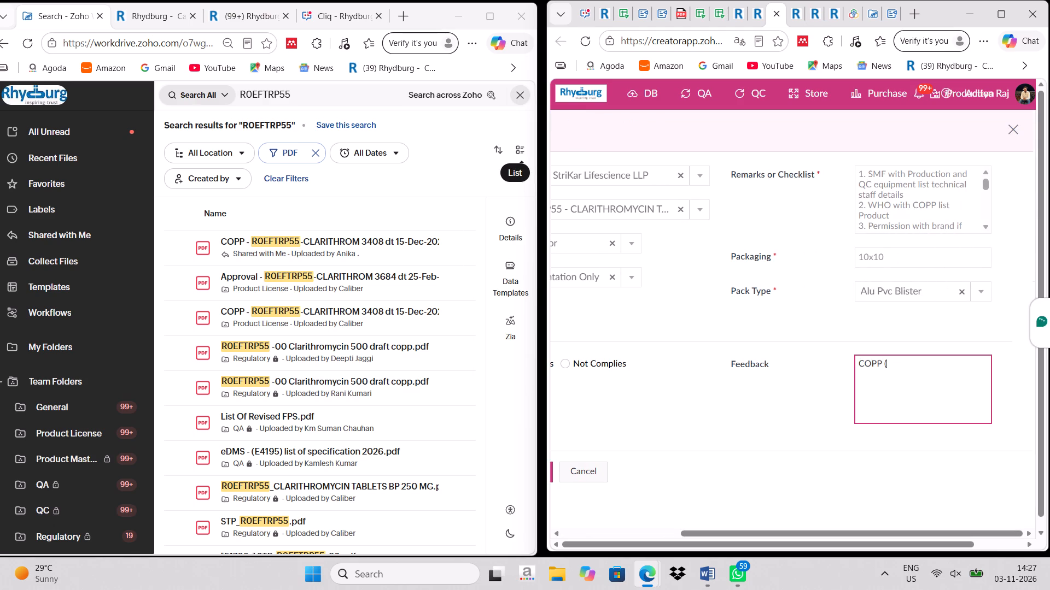
type("Availabl")
key("e")
key("shift+parenright")
key("Return")
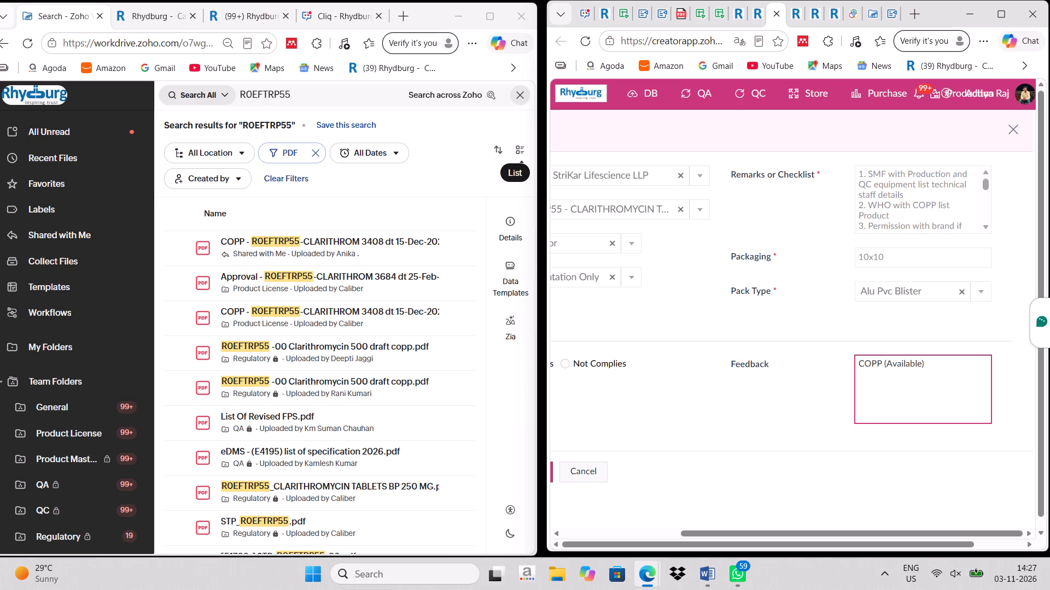
Examine the R0EFTRP55 PDF search results in WorkDrive against the Remarks or Checklist items of gap entry 819.
left_click(762, 13)
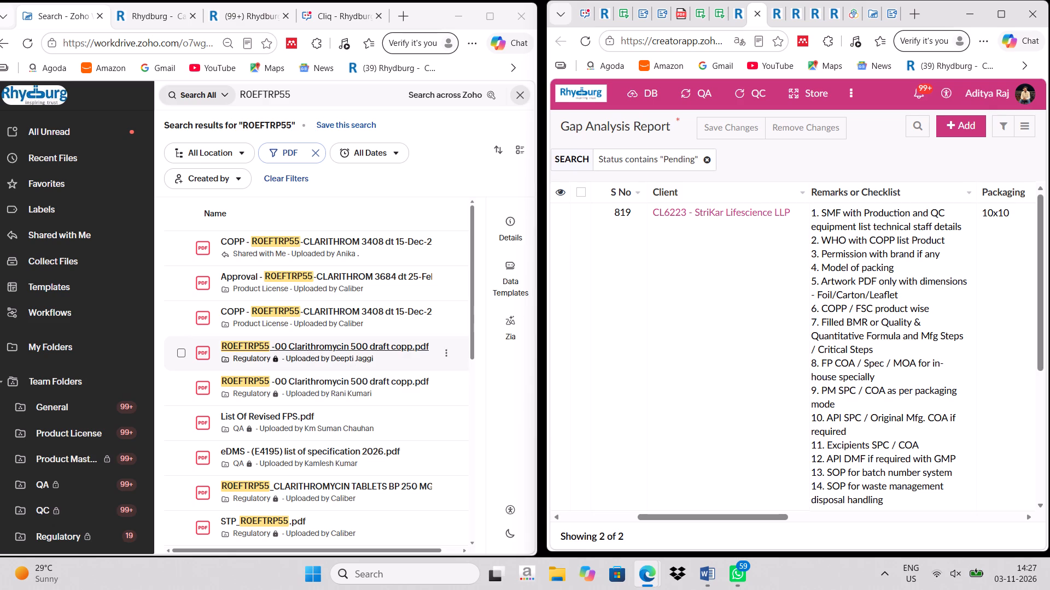
scroll(243, 364, "down", 2)
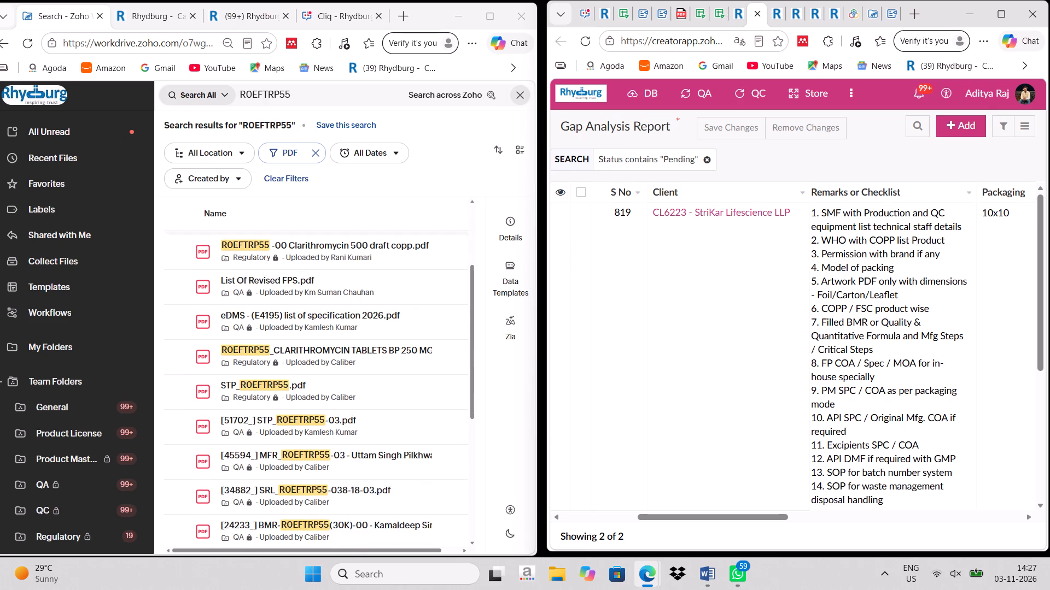
scroll(249, 379, "down", 2)
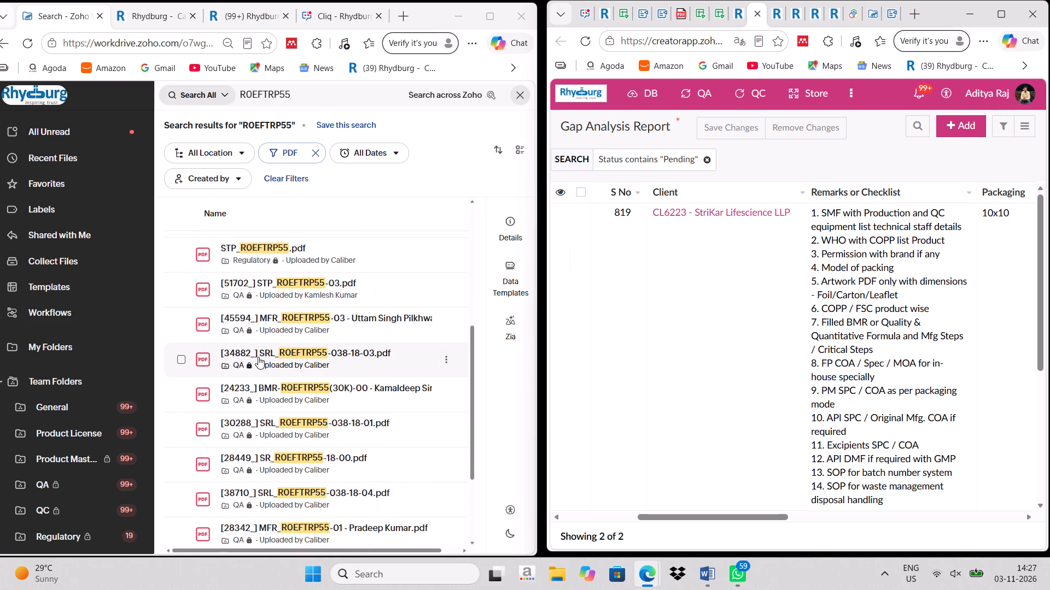
scroll(258, 357, "down", 3)
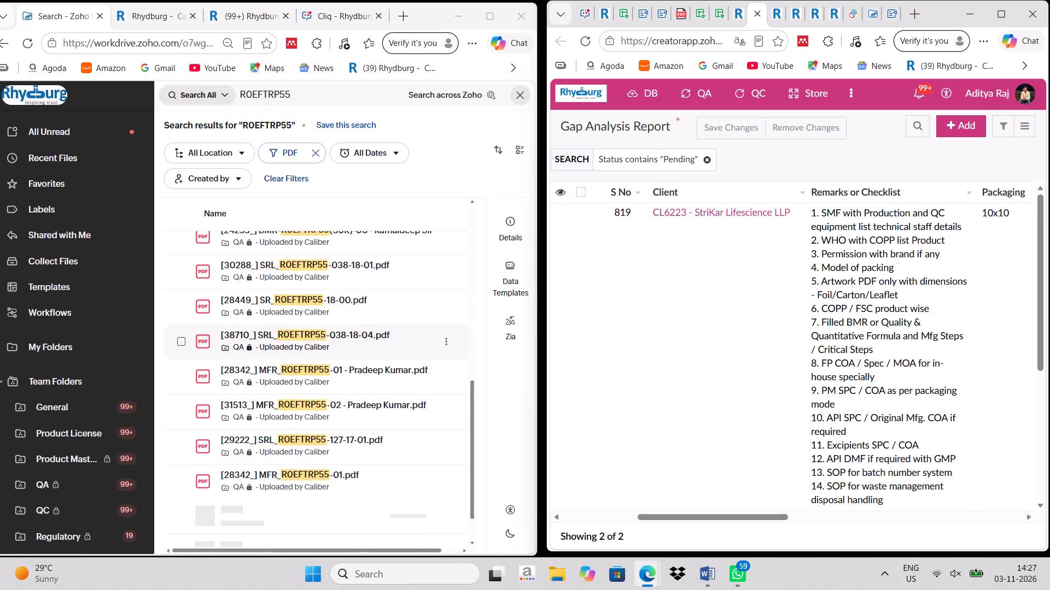
scroll(266, 377, "down", 2)
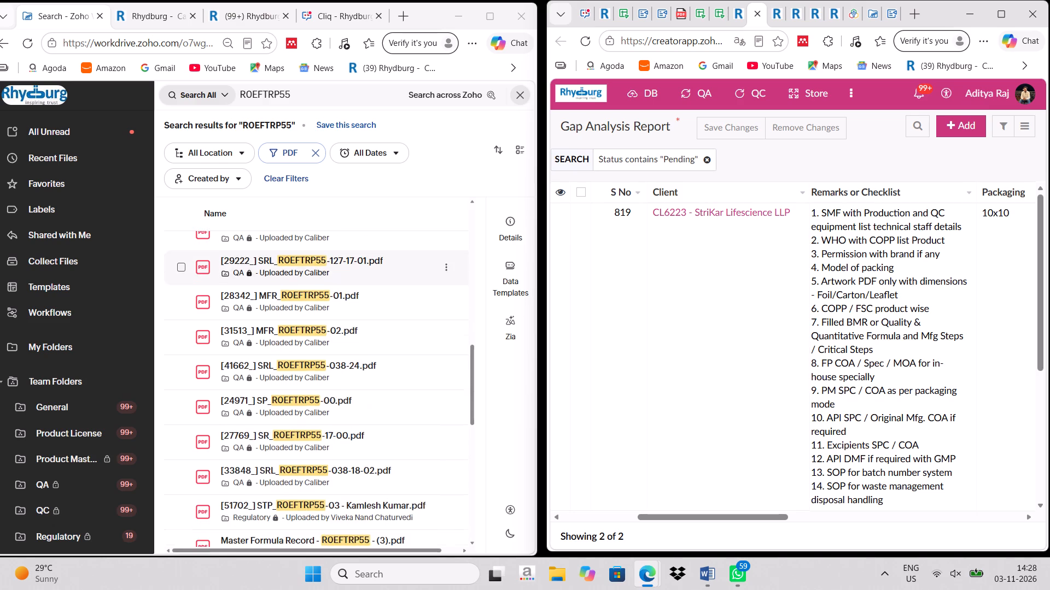
scroll(269, 380, "down", 6)
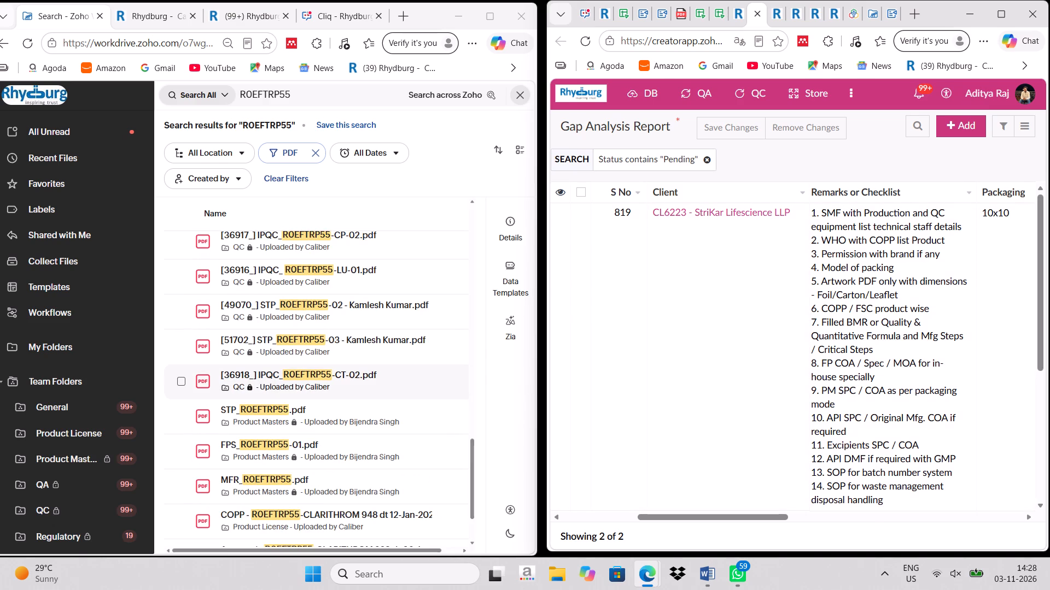
scroll(395, 375, "down", 5)
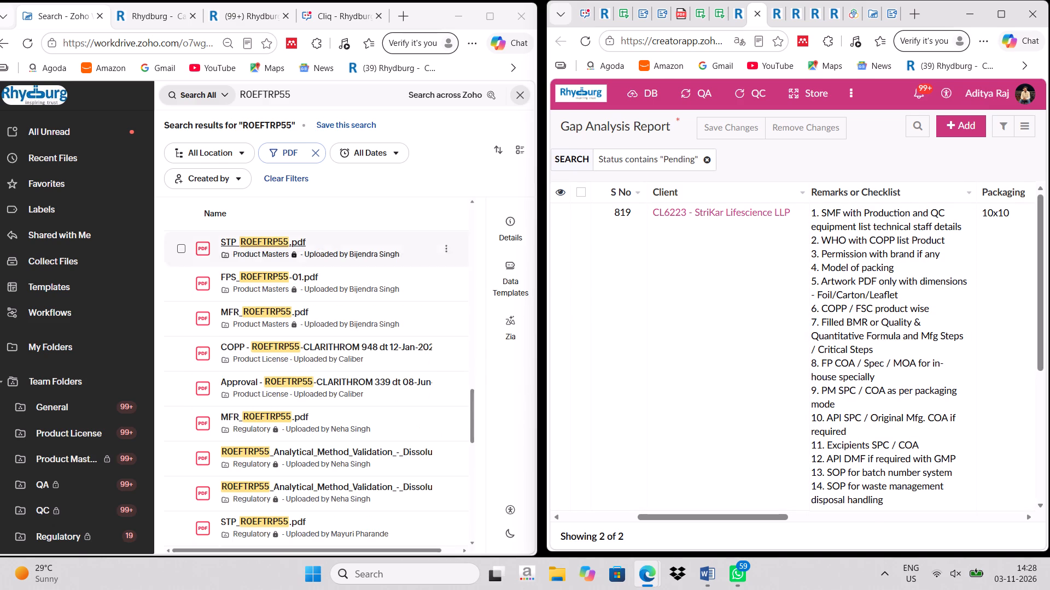
Filter the R0EFTRP55 search results to folders only and open the first Master R0EFTRP55 PDF folder in Product Masters.
left_click(316, 151)
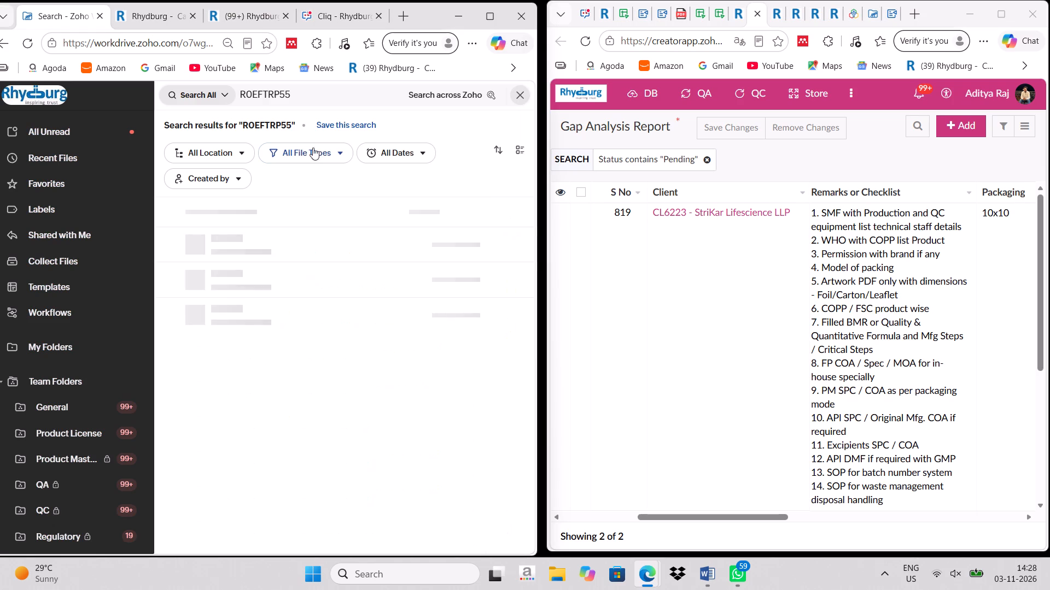
left_click(294, 151)
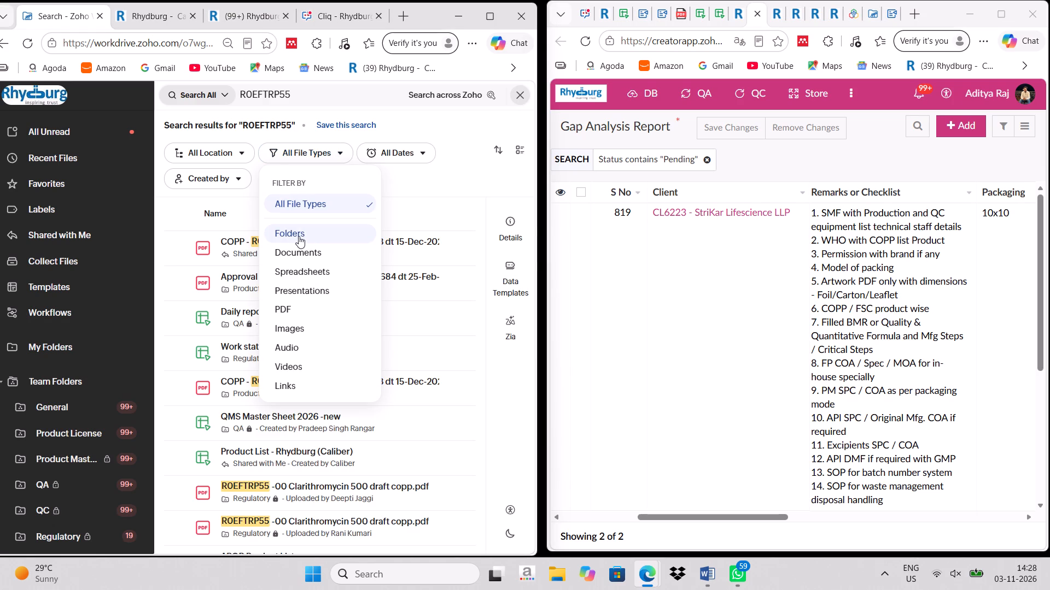
left_click(299, 236)
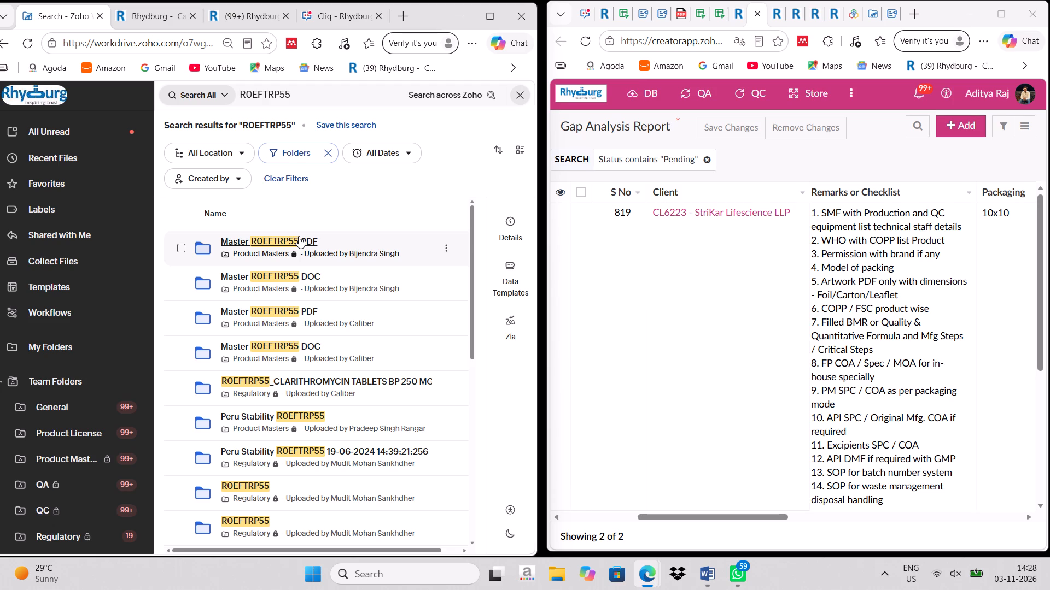
left_click(271, 237)
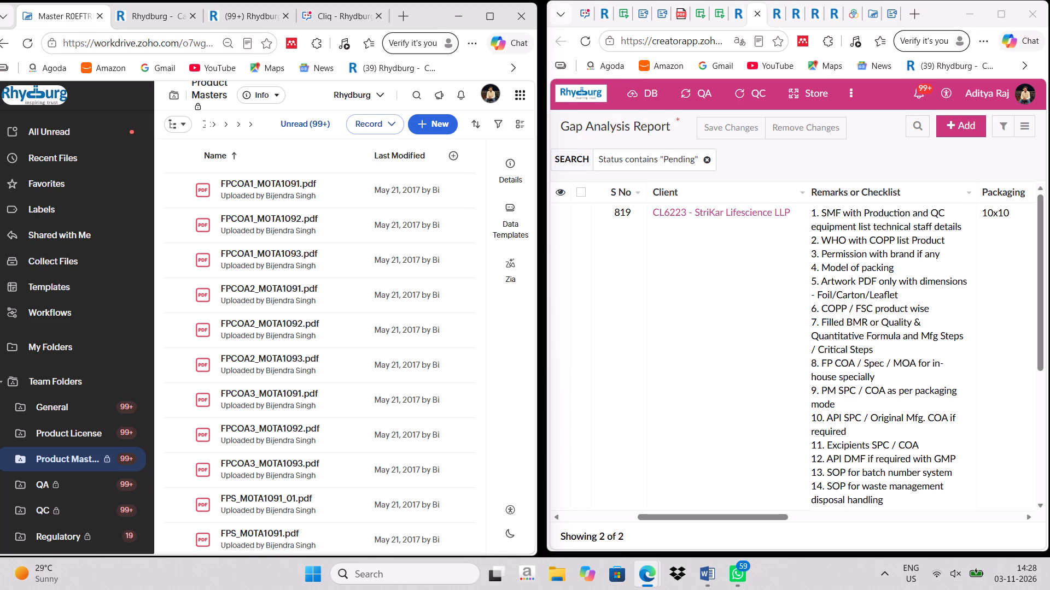
Bring gap entry 819's open edit form with its feedback back into view.
left_click(584, 10)
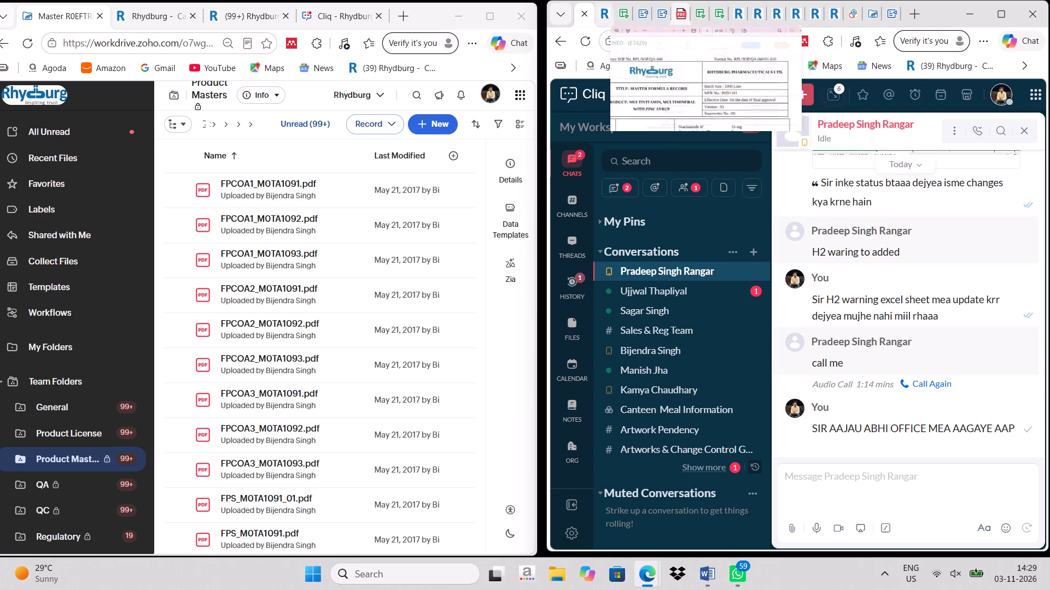
left_click(606, 9)
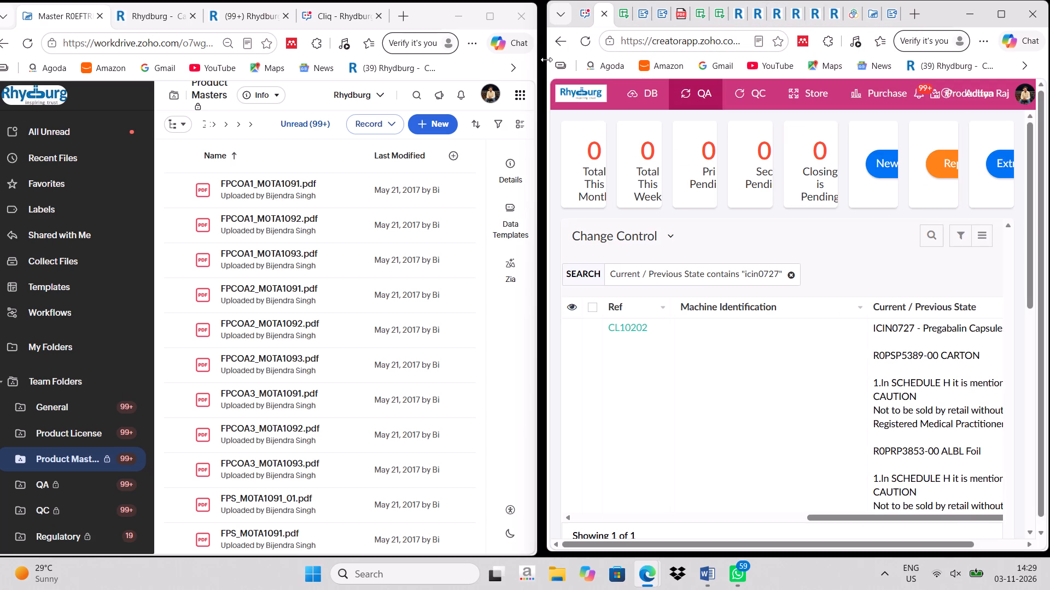
left_click(761, 10)
left_click(774, 12)
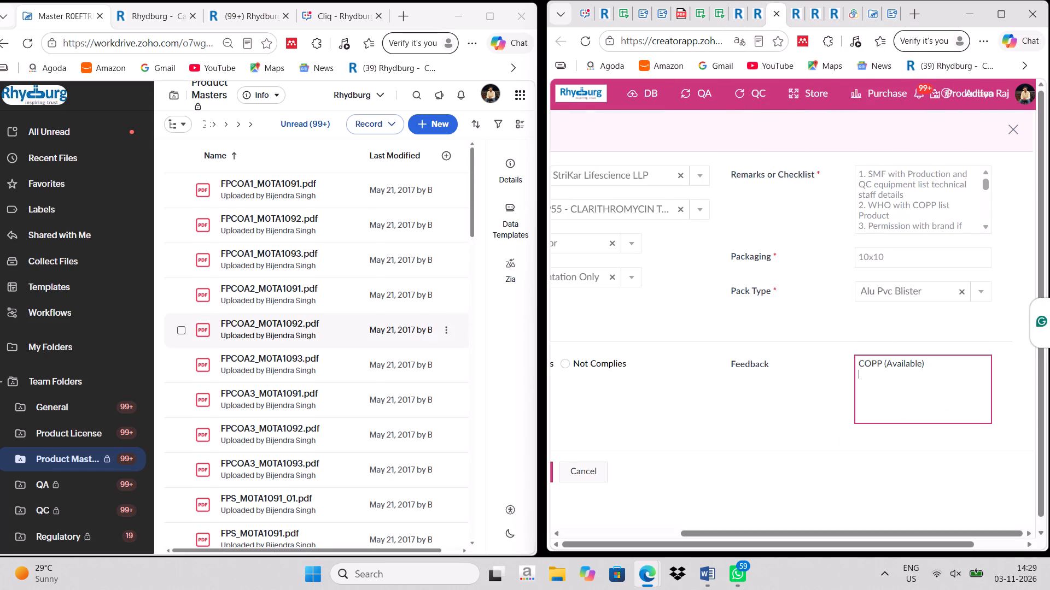
Examine the files in the Master R0EFTRP55 PDF folder against entry 819's checklist, leaving no files selected.
scroll(334, 324, "down", 12)
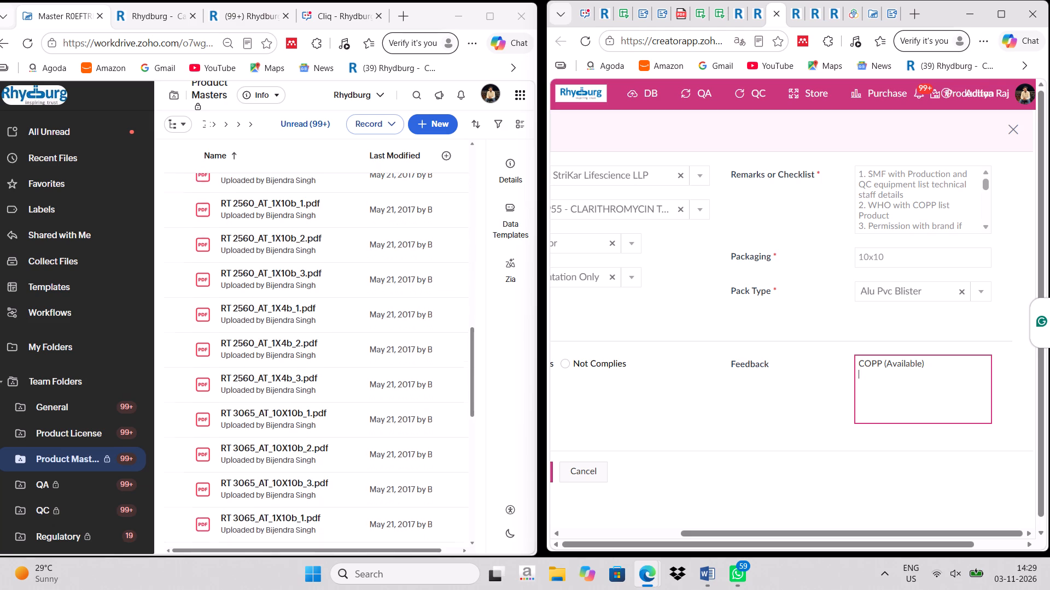
left_click(759, 10)
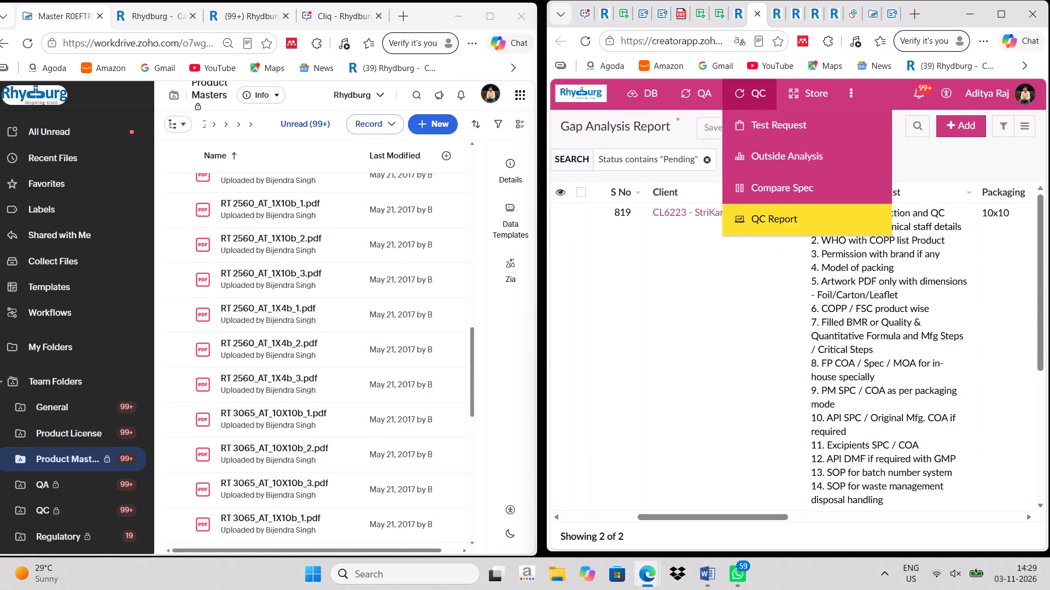
scroll(236, 302, "down", 4)
scroll(304, 361, "down", 4)
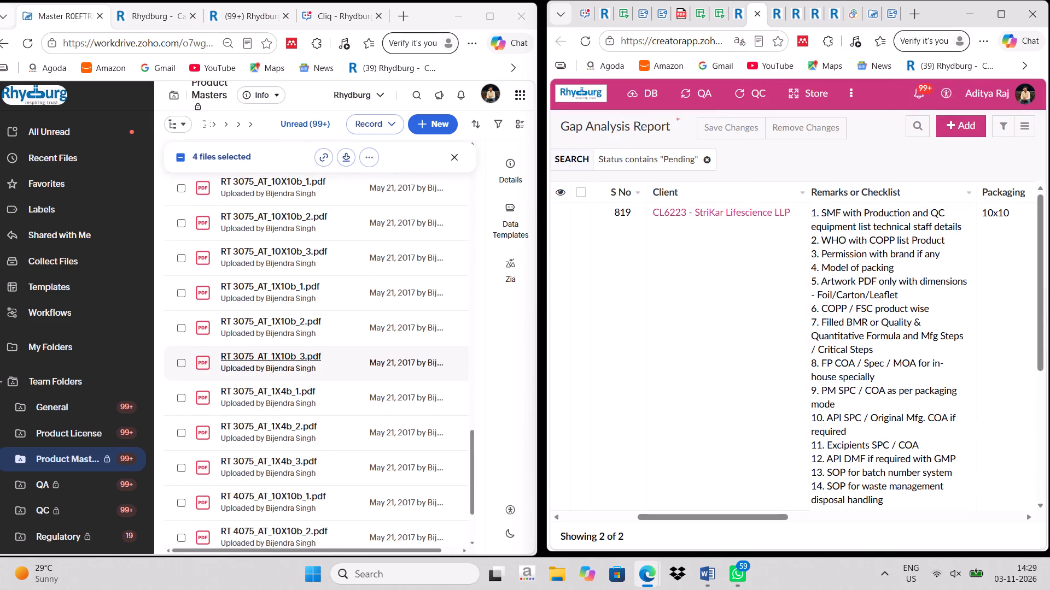
scroll(314, 351, "down", 8)
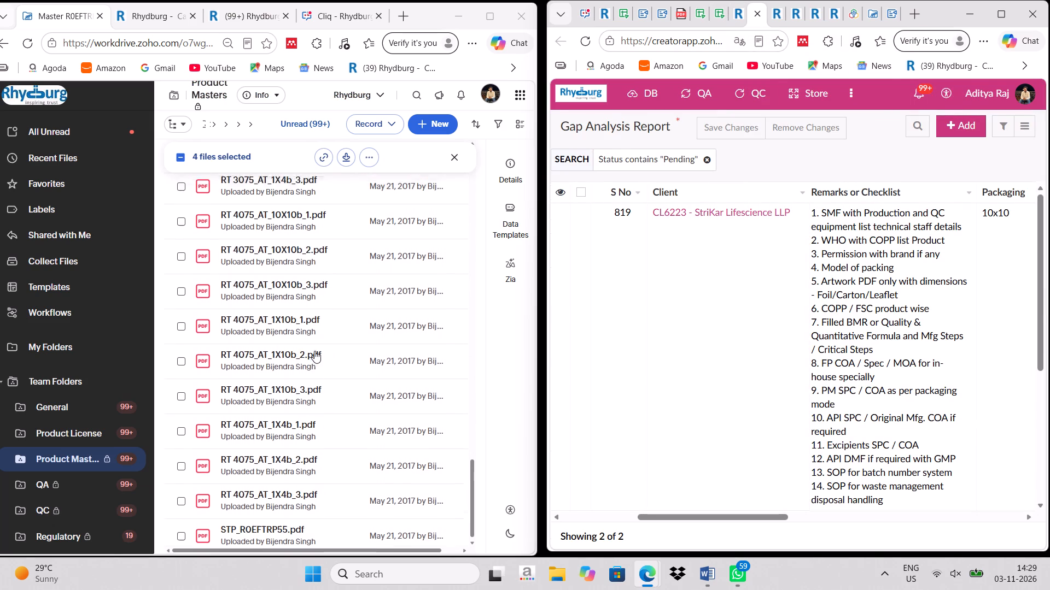
scroll(314, 351, "down", 3)
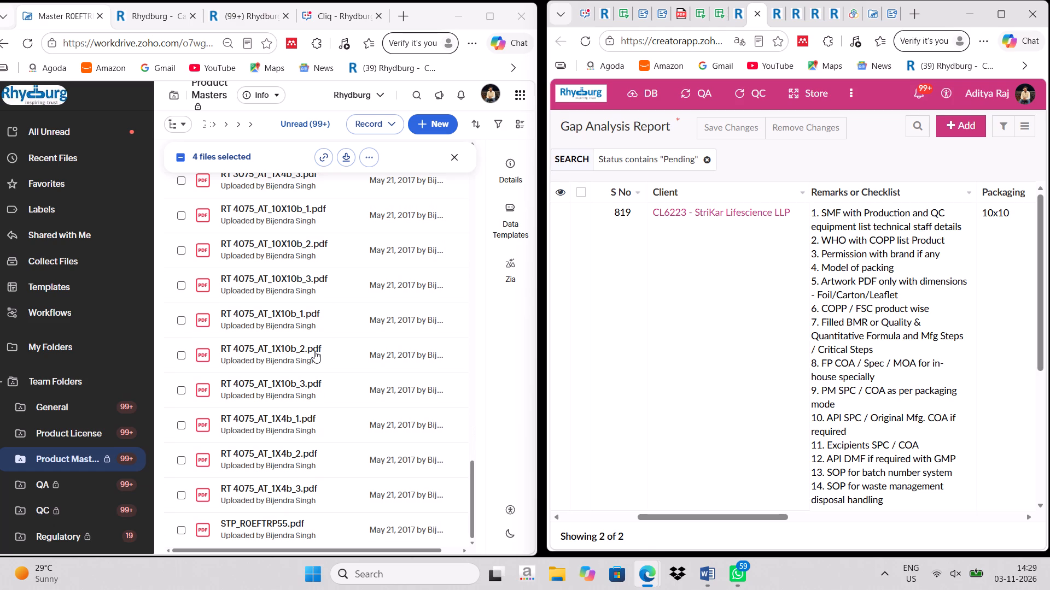
scroll(314, 351, "down", 4)
scroll(314, 351, "up", 14)
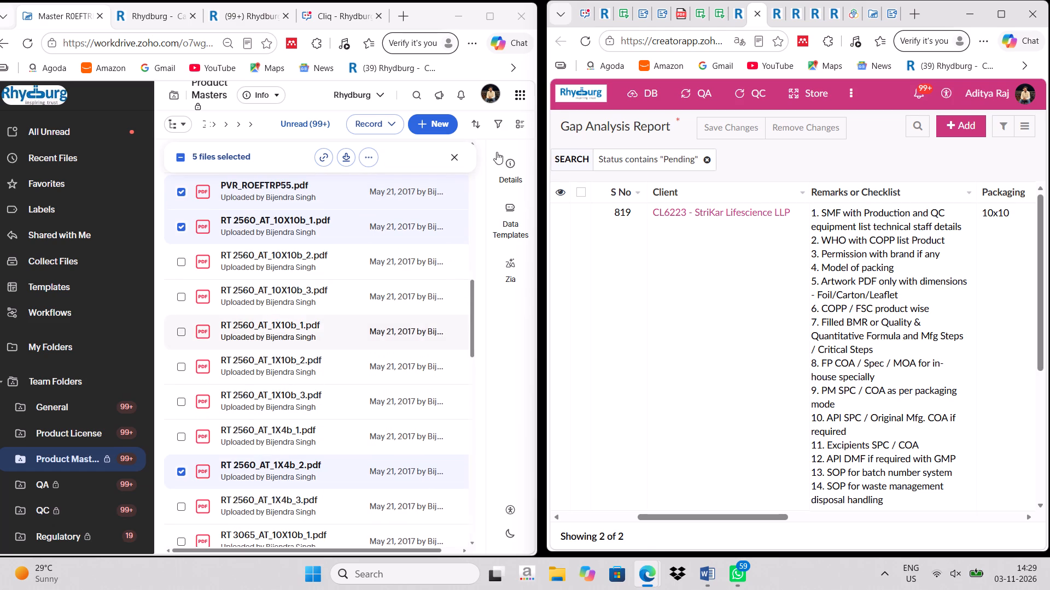
left_click(457, 157)
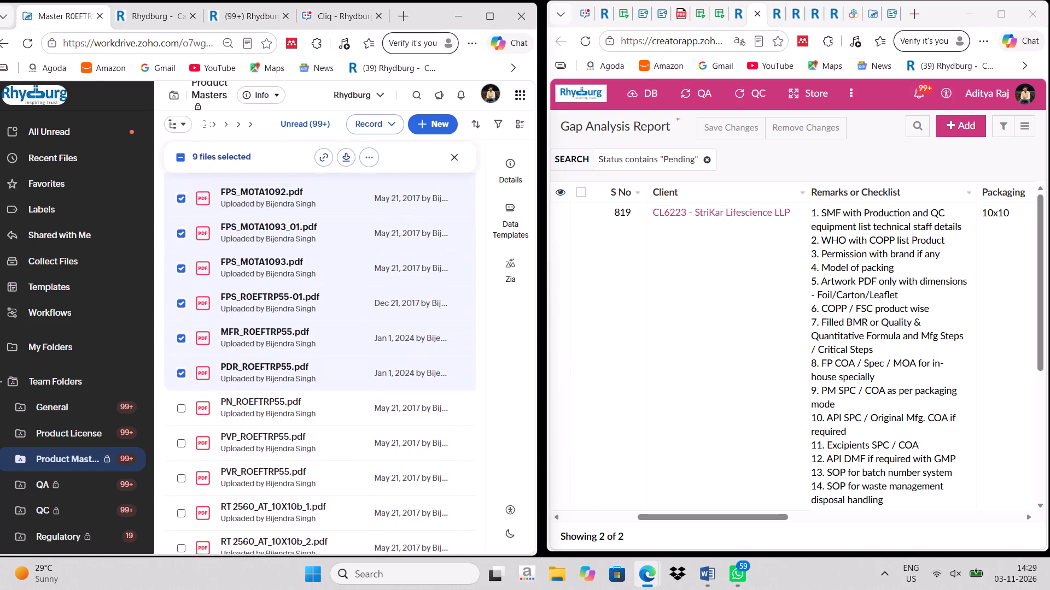
left_click(446, 160)
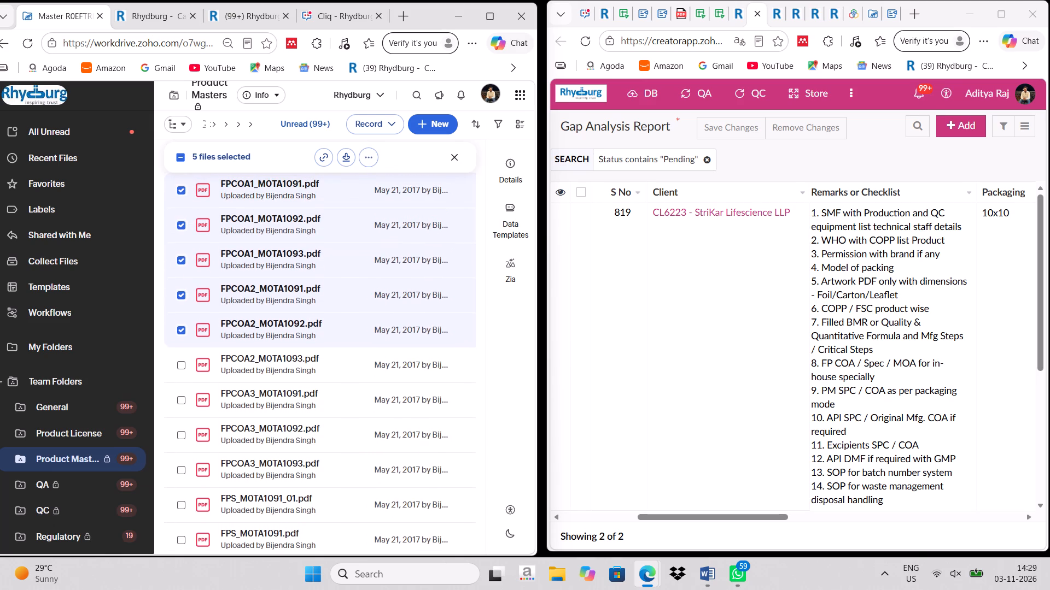
left_click(452, 160)
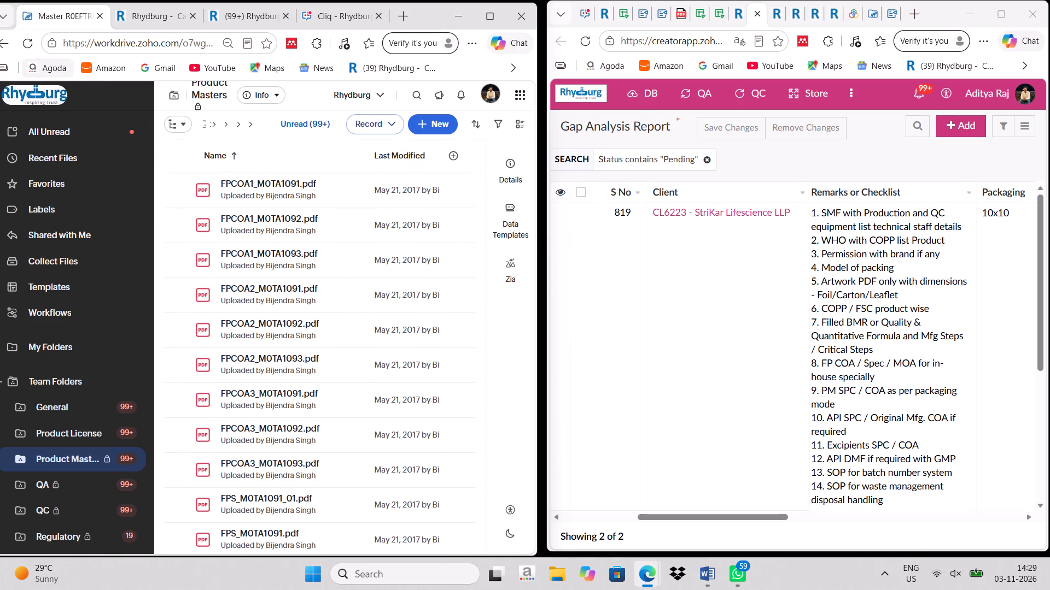
Return to the R0EFTRP55 search results, filter them to PDF files and look through them for checklist documents.
left_click(4, 49)
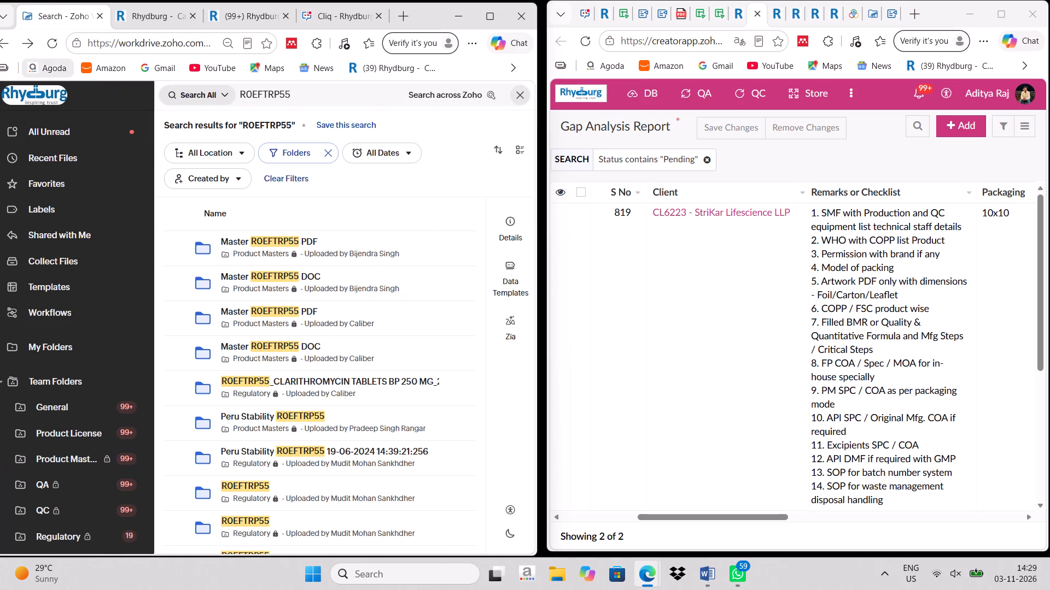
left_click(325, 156)
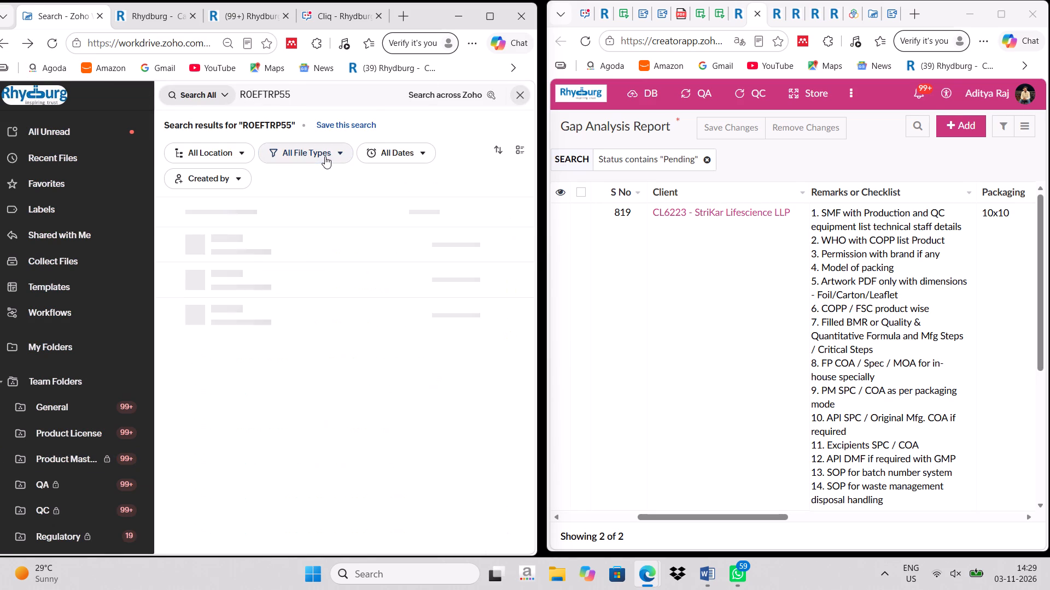
left_click(325, 156)
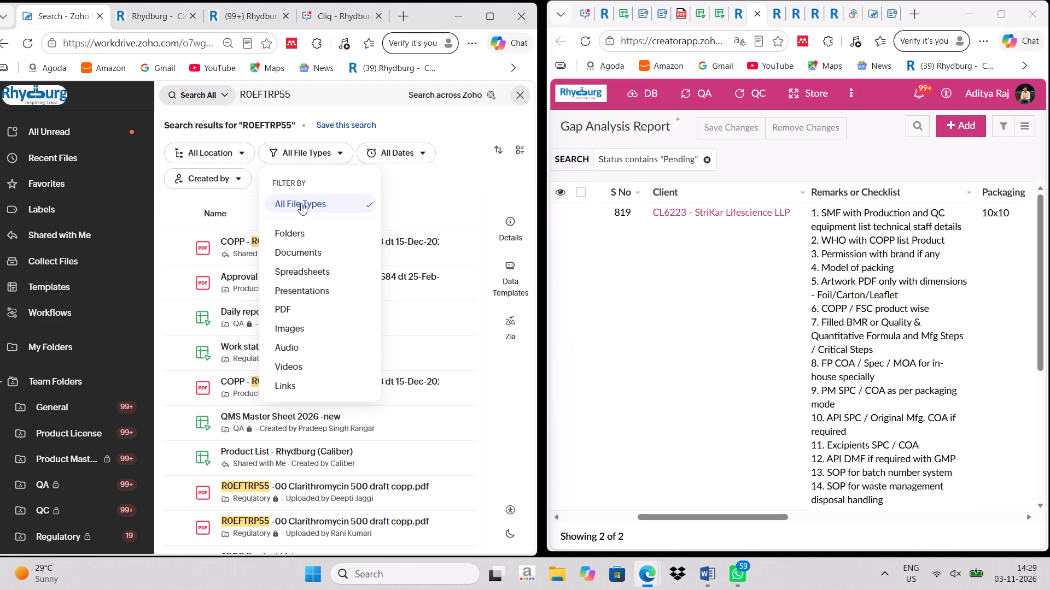
left_click(314, 304)
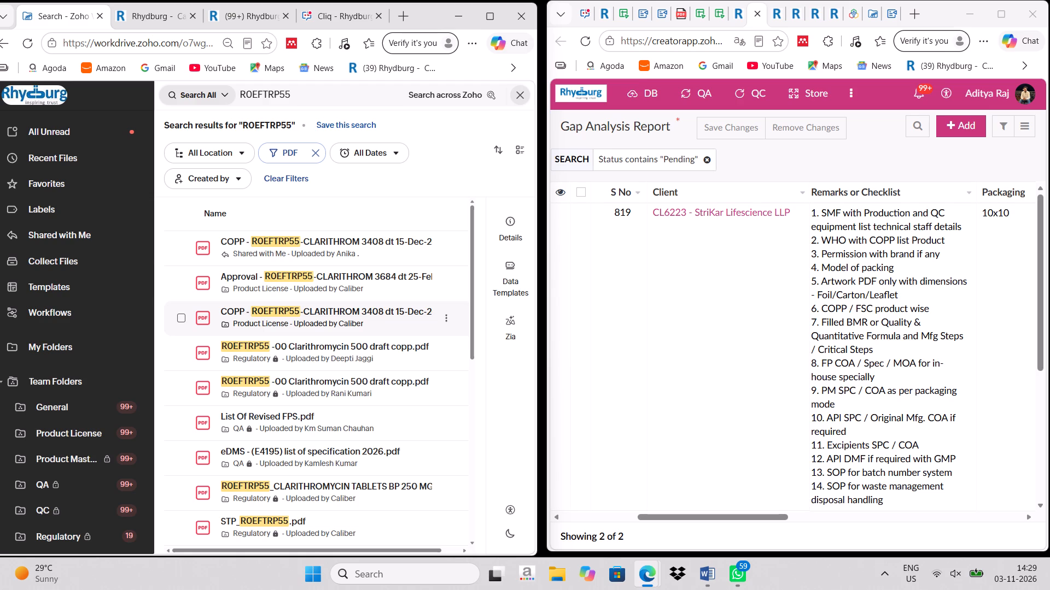
scroll(314, 315, "down", 1)
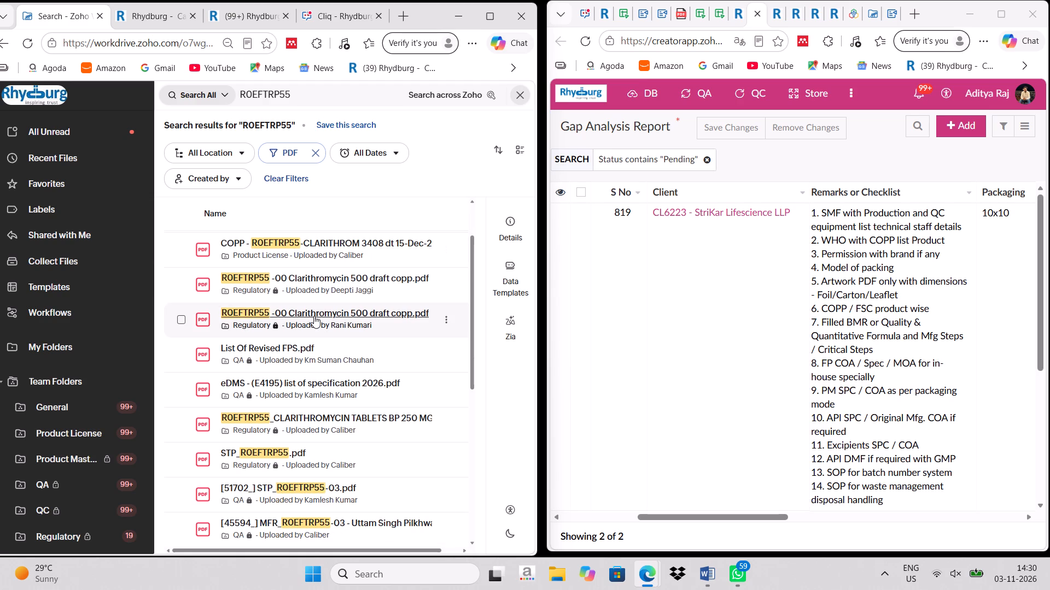
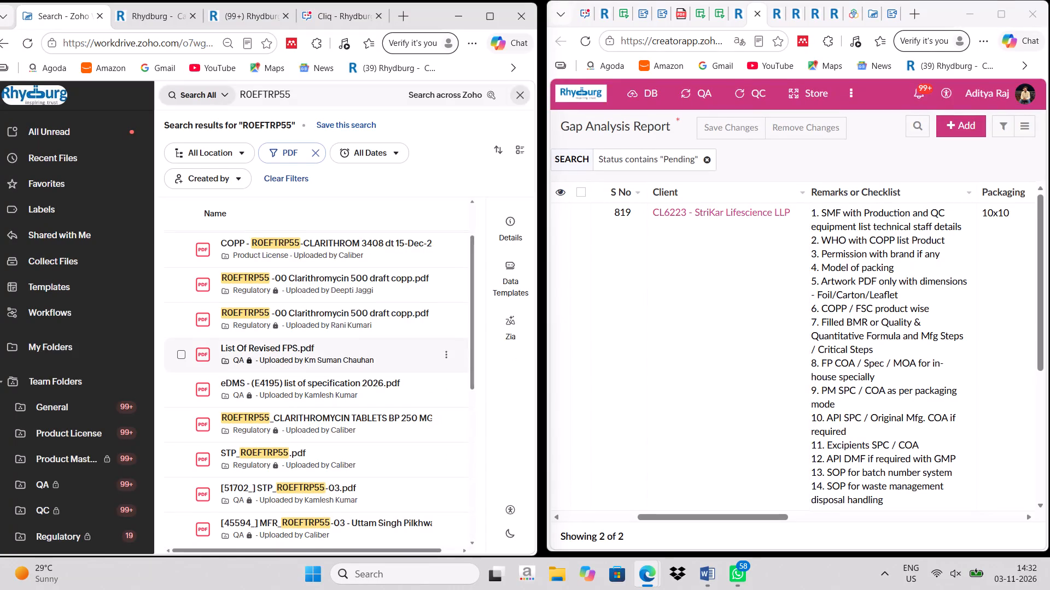
scroll(277, 356, "down", 2)
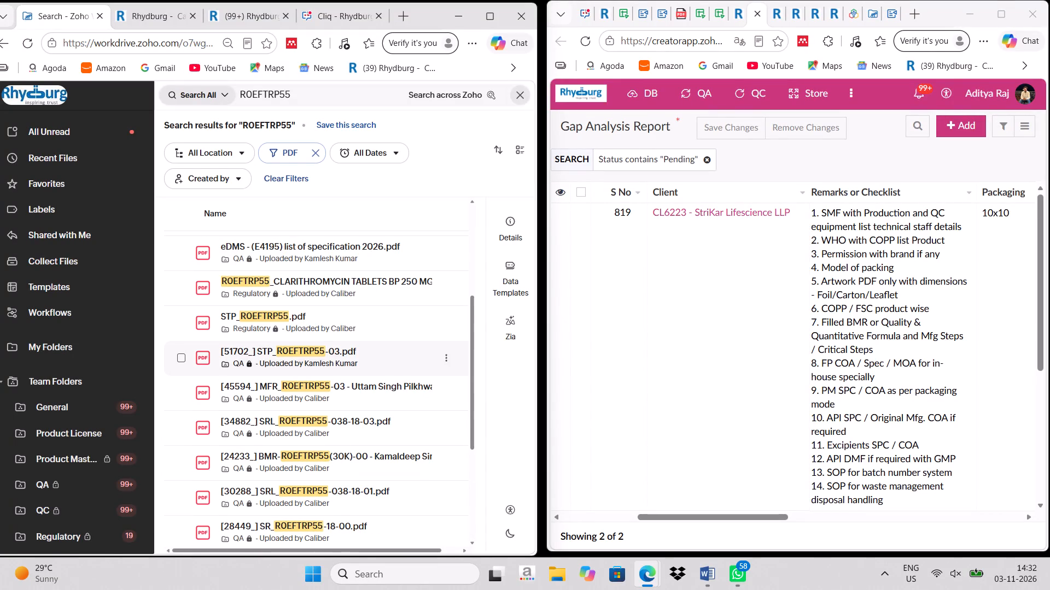
scroll(281, 365, "down", 5)
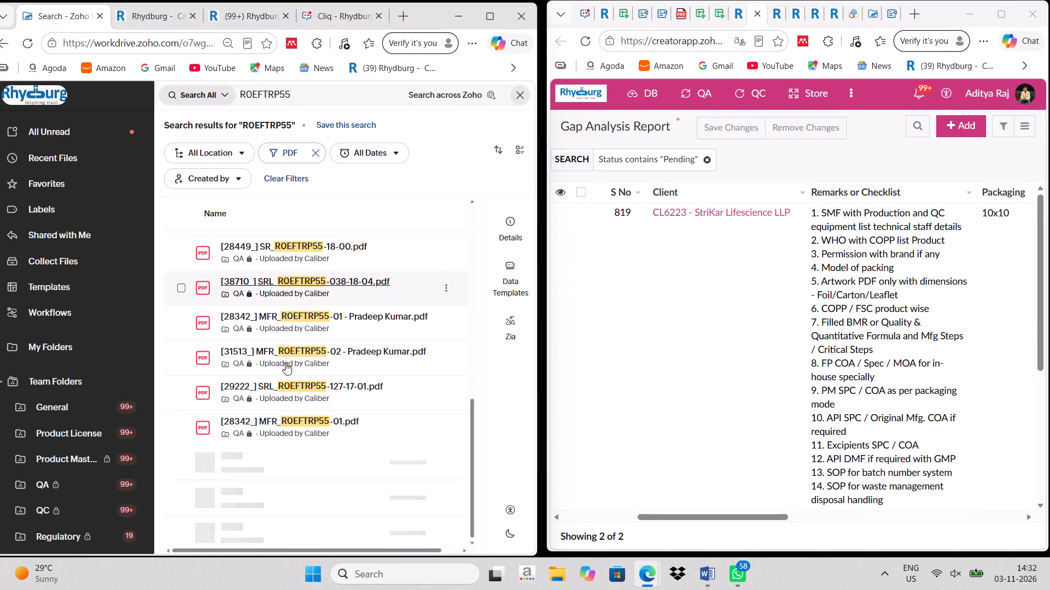
scroll(285, 363, "down", 2)
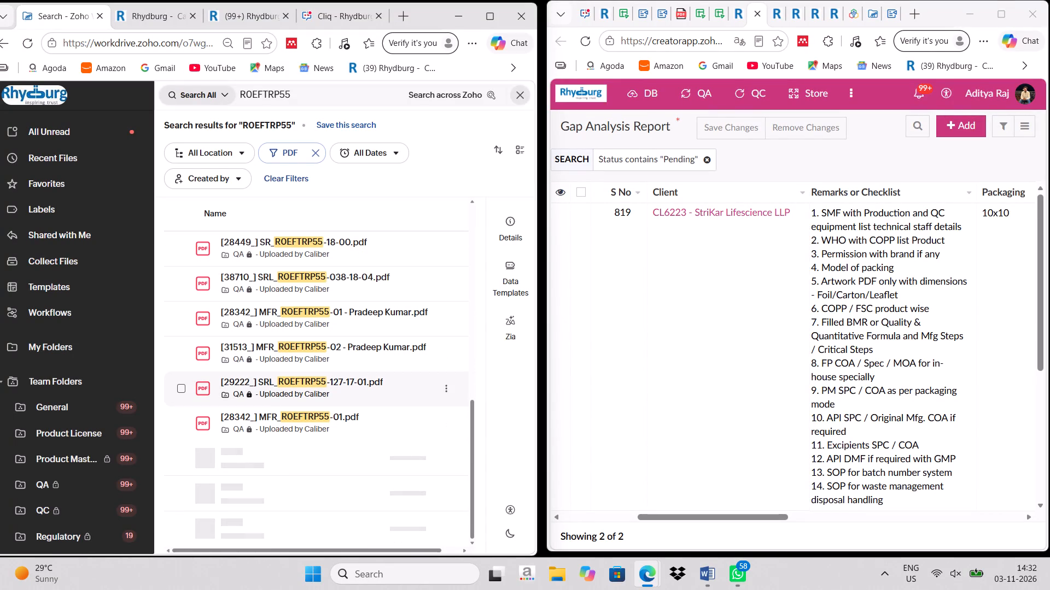
scroll(313, 412, "down", 1)
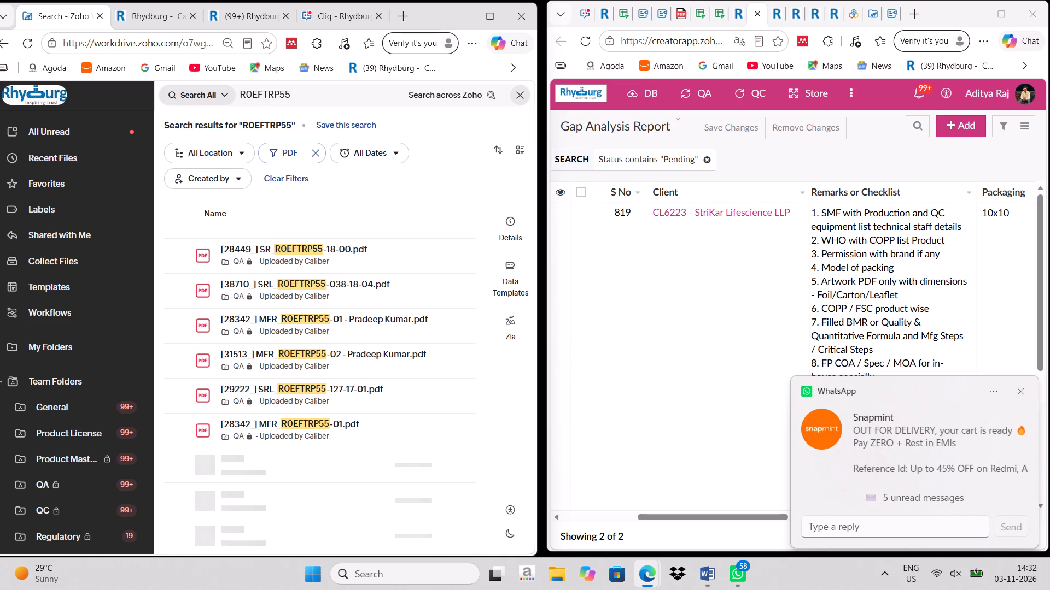
left_click(1023, 389)
scroll(342, 340, "down", 5)
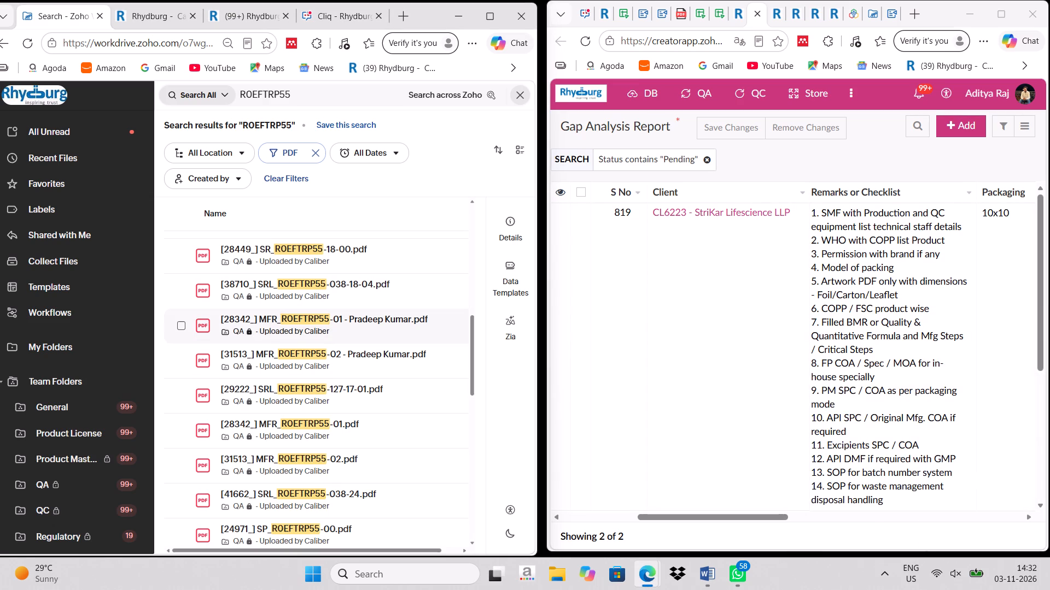
scroll(342, 382, "down", 2)
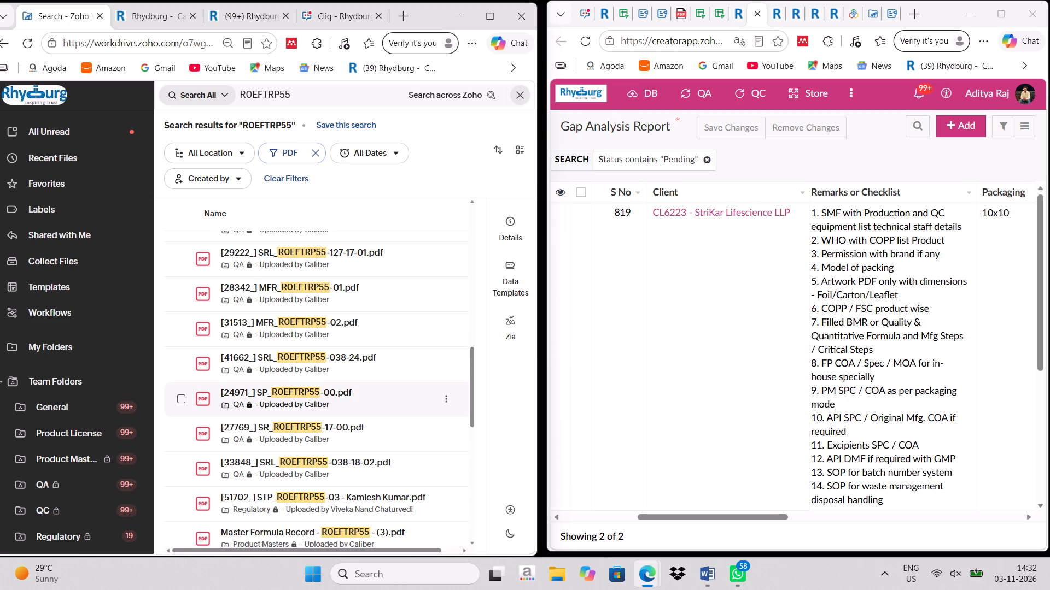
scroll(341, 383, "down", 6)
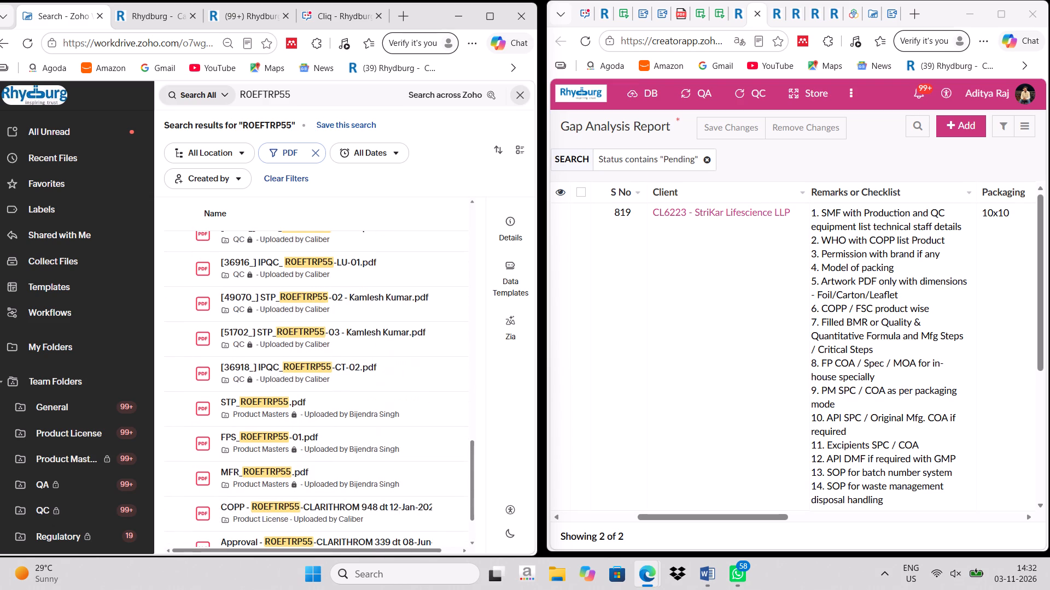
scroll(307, 383, "down", 2)
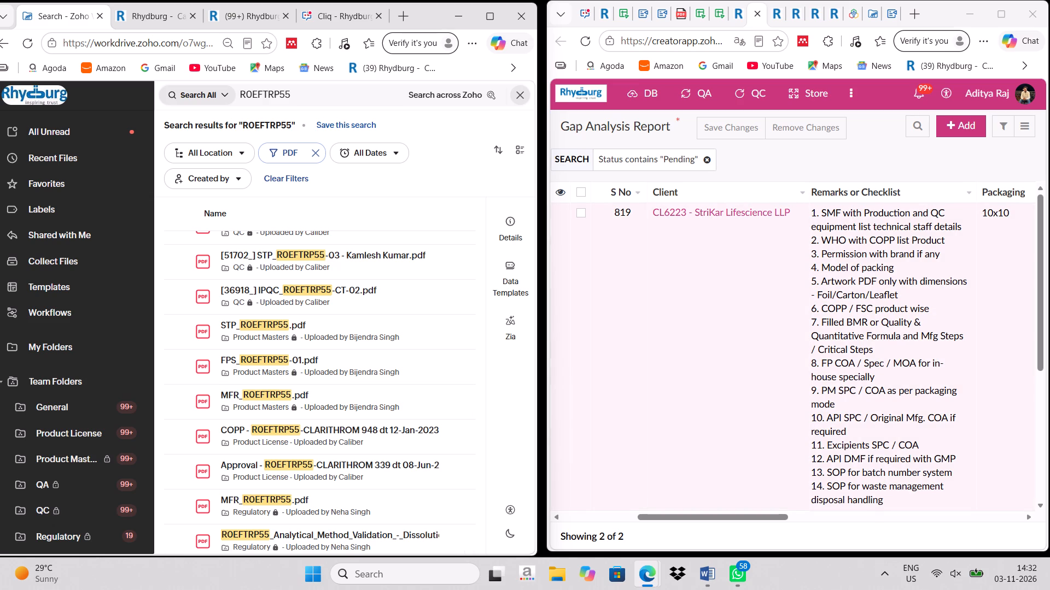
scroll(304, 409, "down", 2)
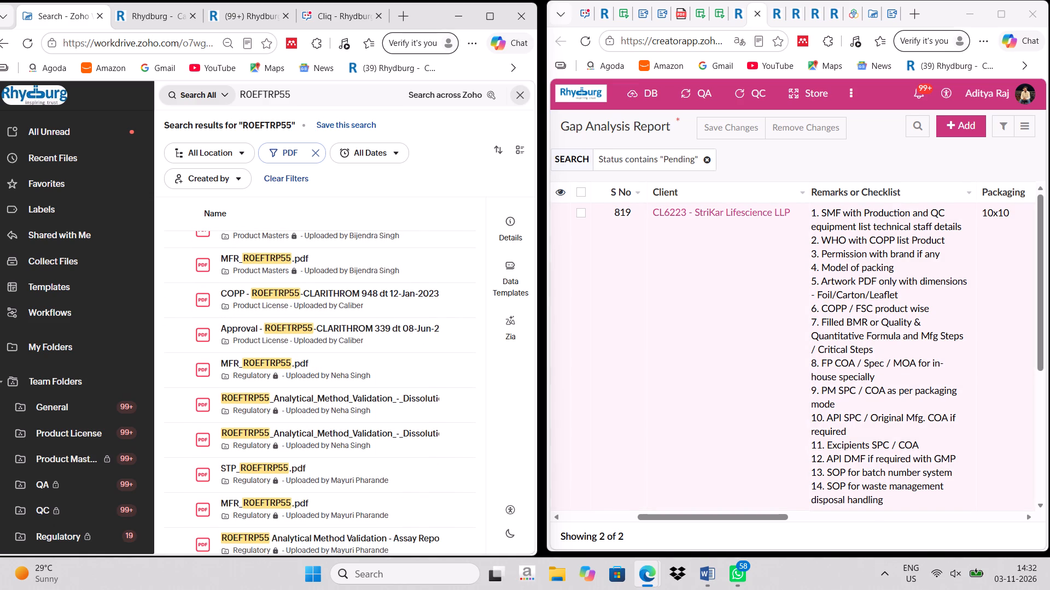
scroll(415, 453, "down", 1)
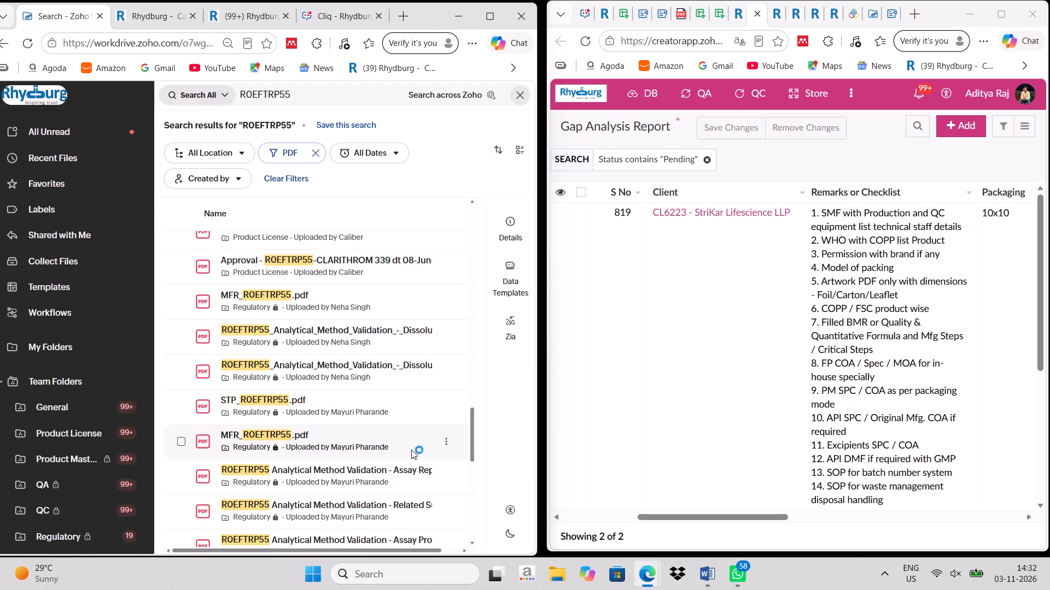
scroll(411, 450, "down", 2)
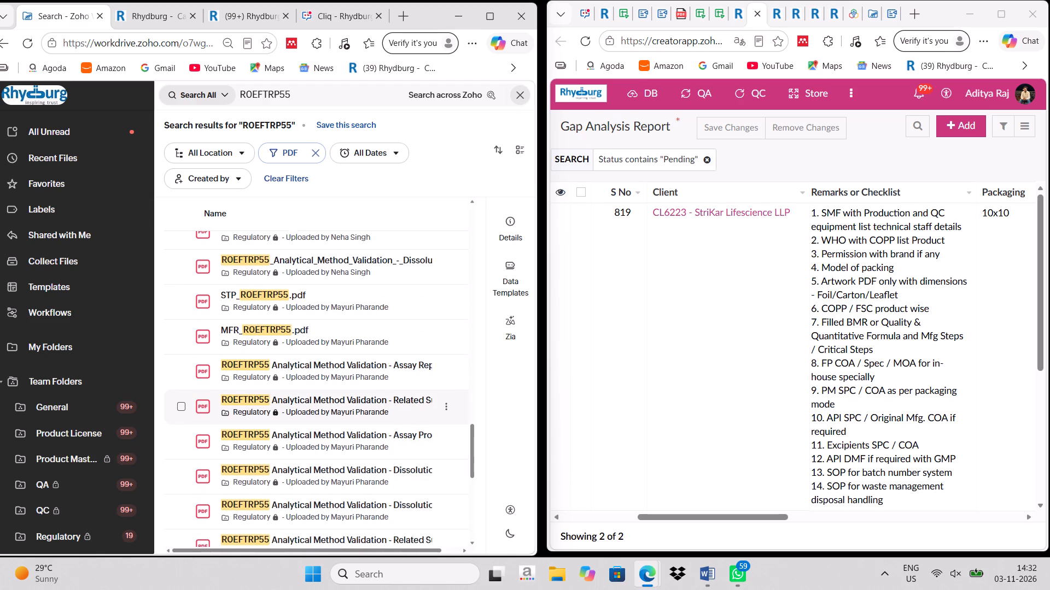
scroll(407, 451, "down", 1)
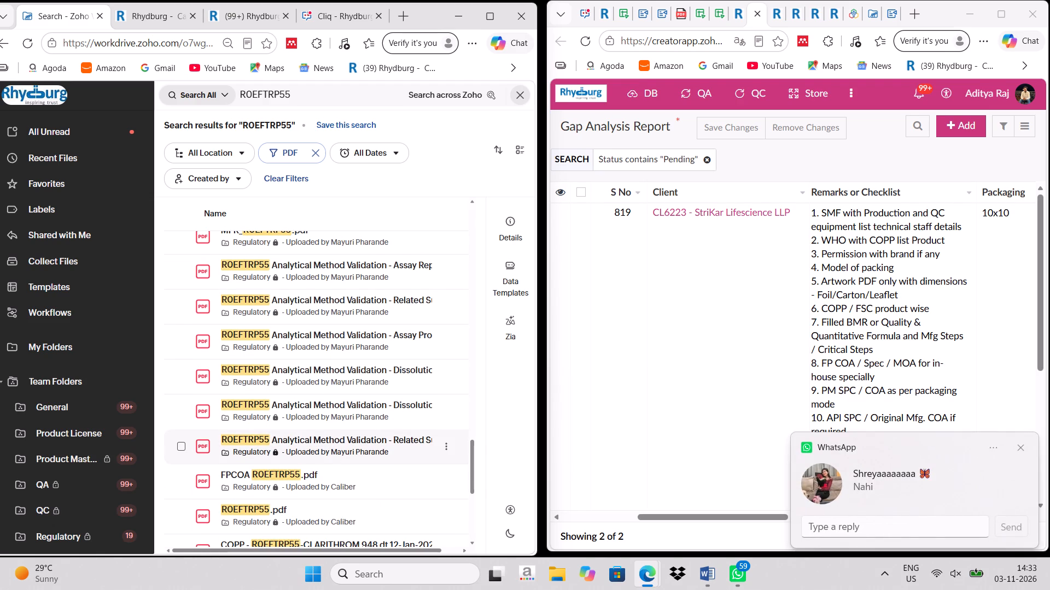
left_click(1020, 444)
scroll(424, 405, "down", 1)
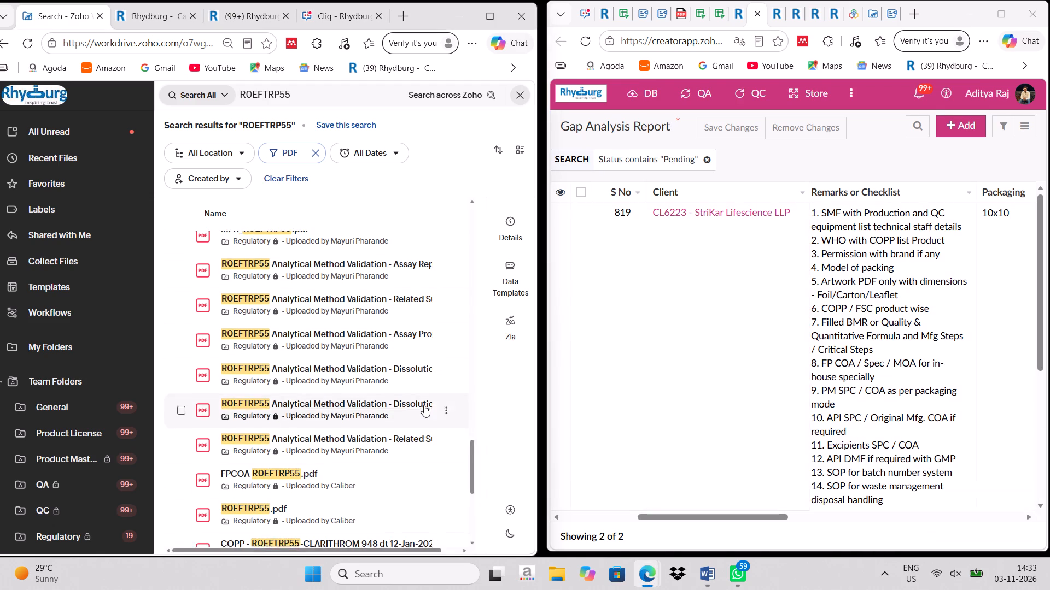
scroll(424, 405, "down", 1)
scroll(349, 408, "down", 1)
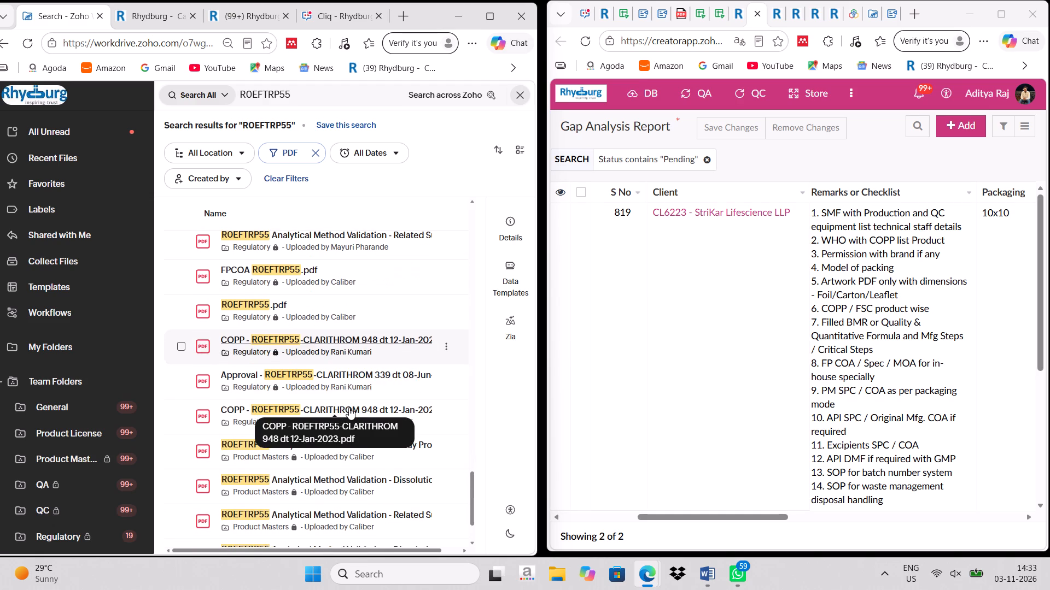
scroll(315, 402, "down", 4)
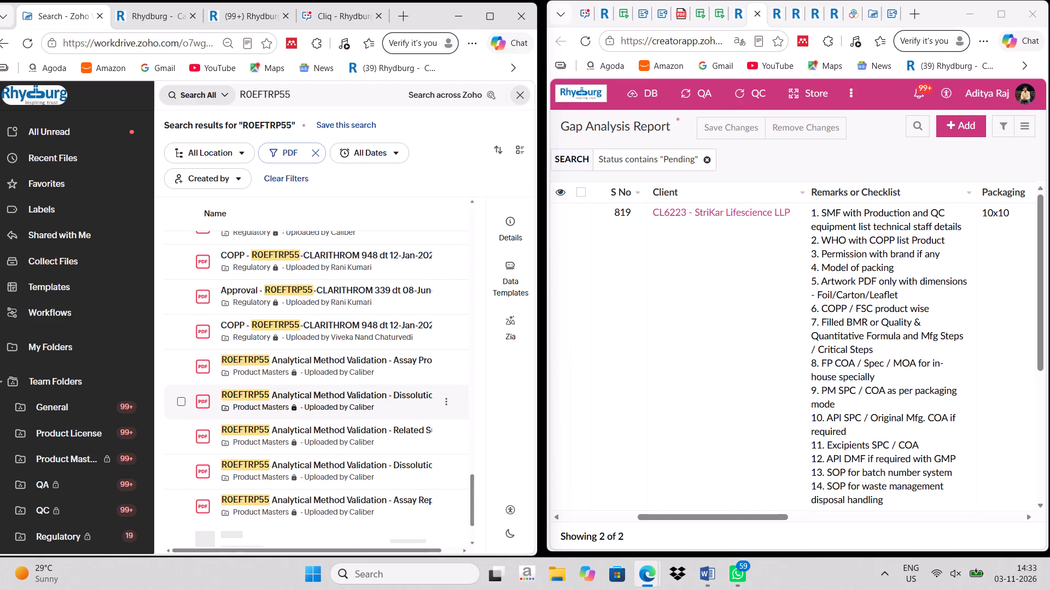
scroll(314, 401, "down", 3)
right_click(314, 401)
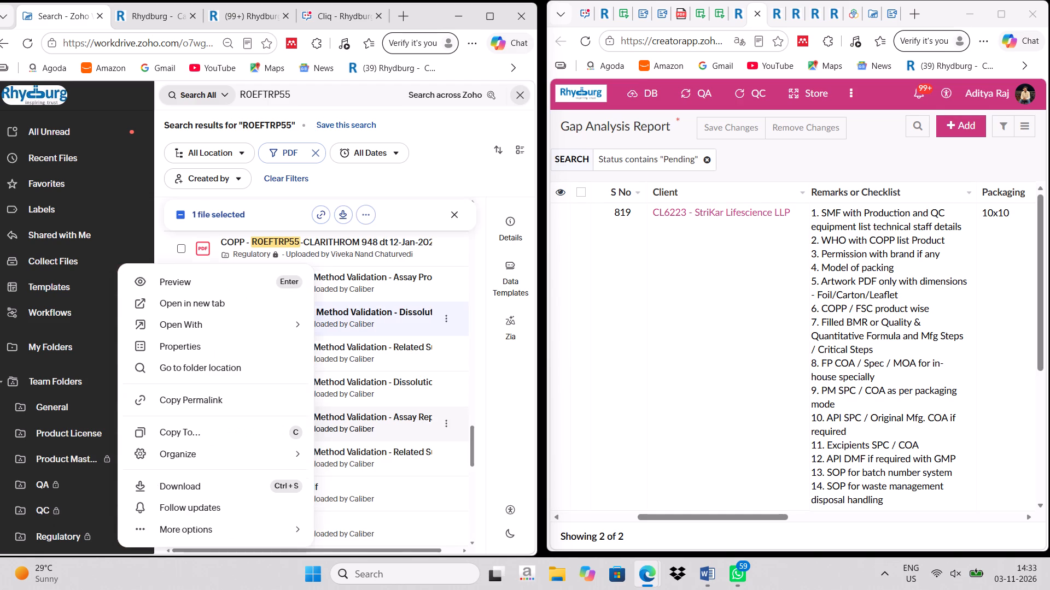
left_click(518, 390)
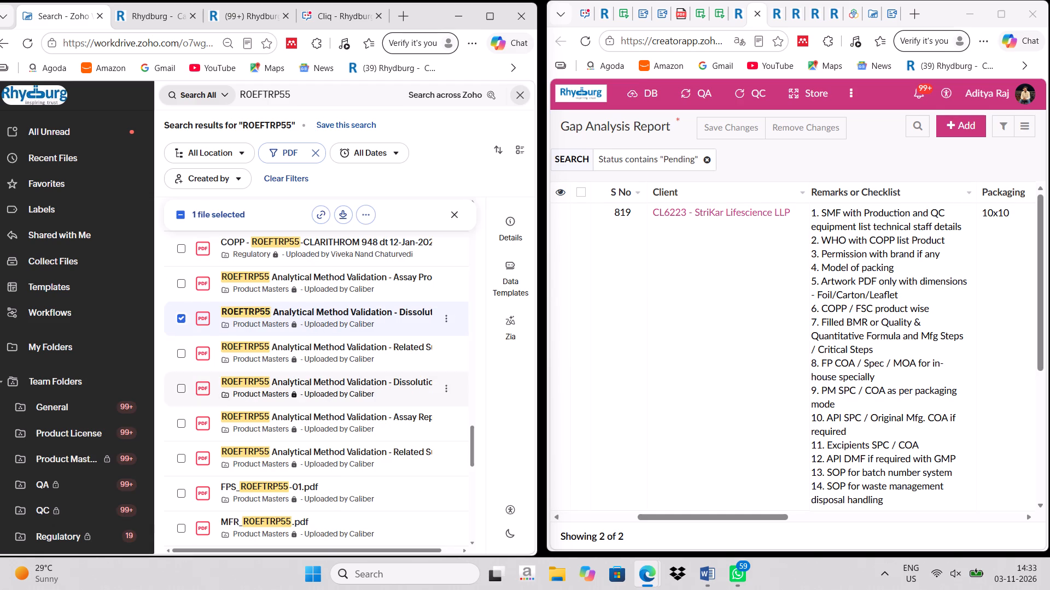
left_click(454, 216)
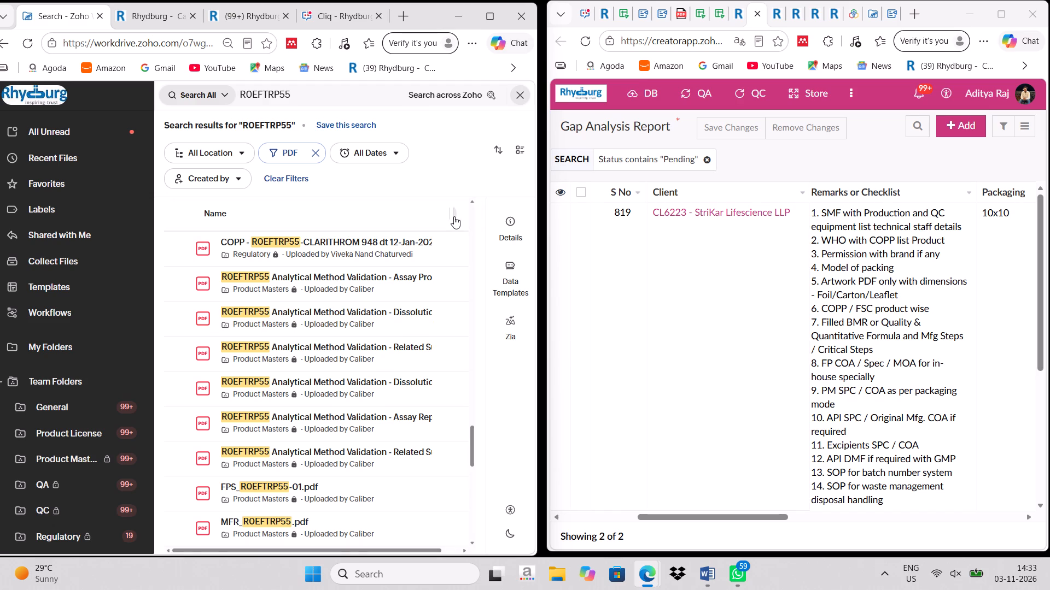
Examine the further PDF results for R0EFTRP55, past the Product Masters files, against entry 819's checklist.
scroll(335, 434, "down", 3)
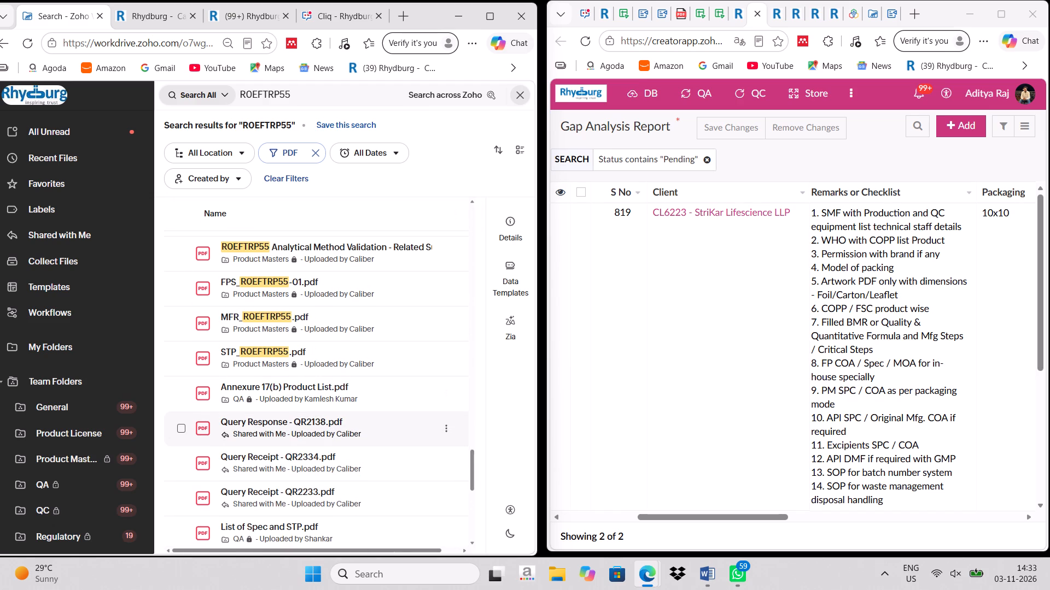
scroll(339, 411, "down", 7)
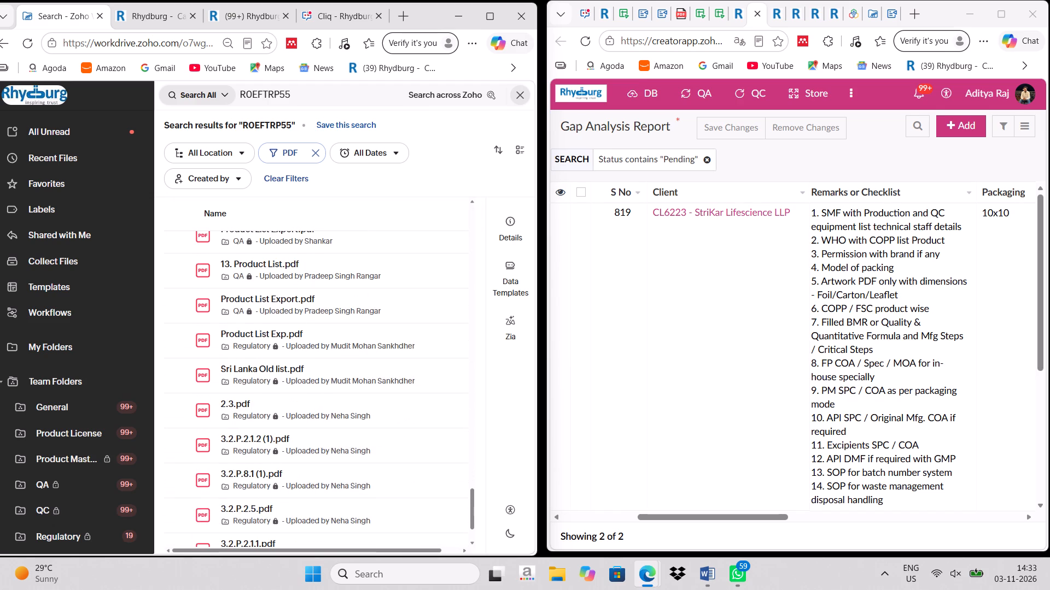
scroll(339, 411, "down", 3)
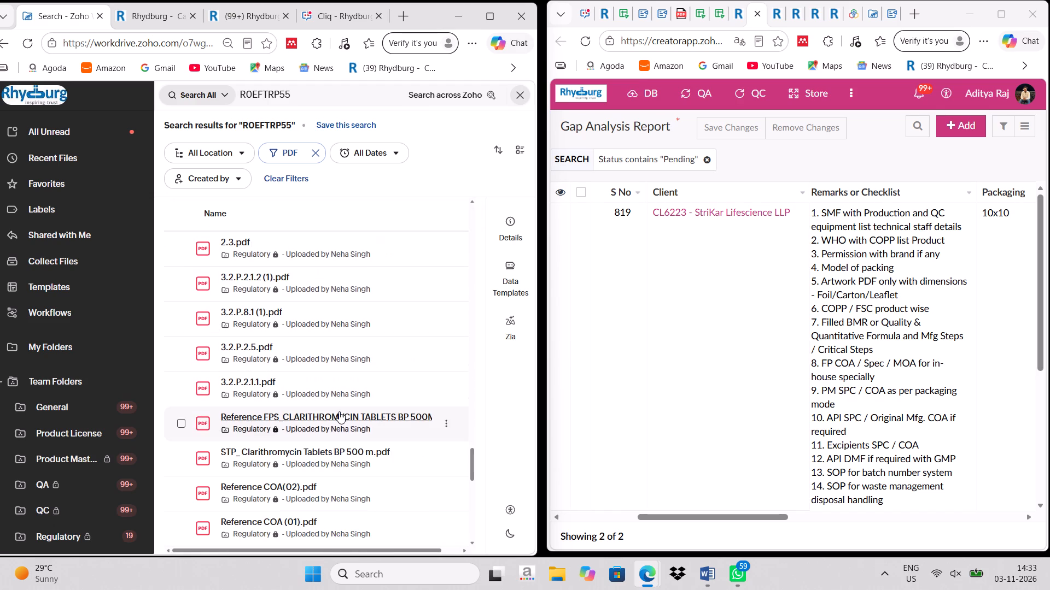
scroll(349, 411, "down", 5)
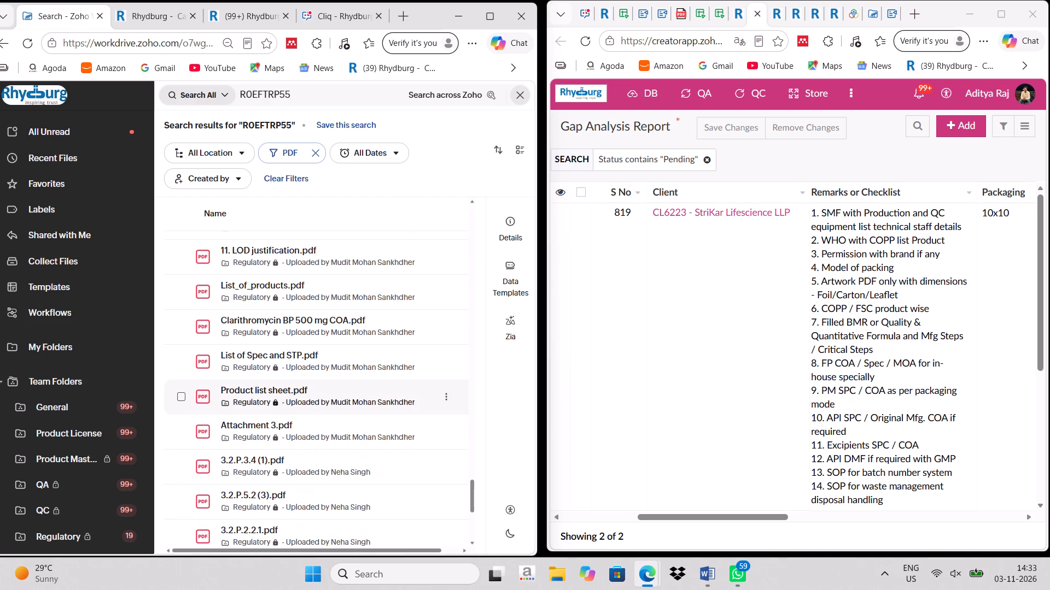
Look further through the R0EFTRP55 PDF search results for documents on gap entry 819's checklist.
scroll(353, 406, "down", 3)
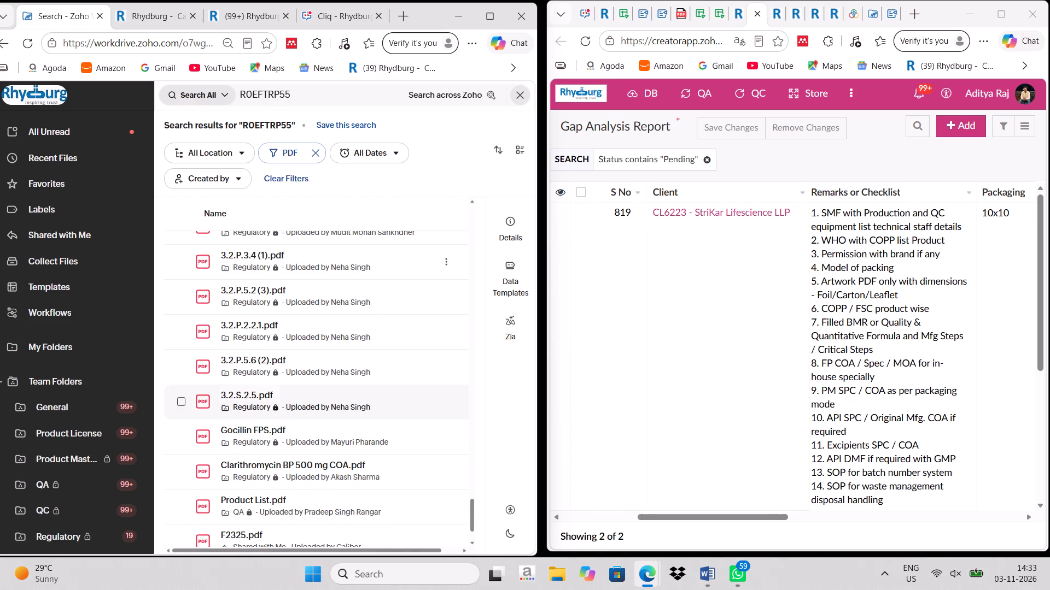
scroll(353, 406, "down", 3)
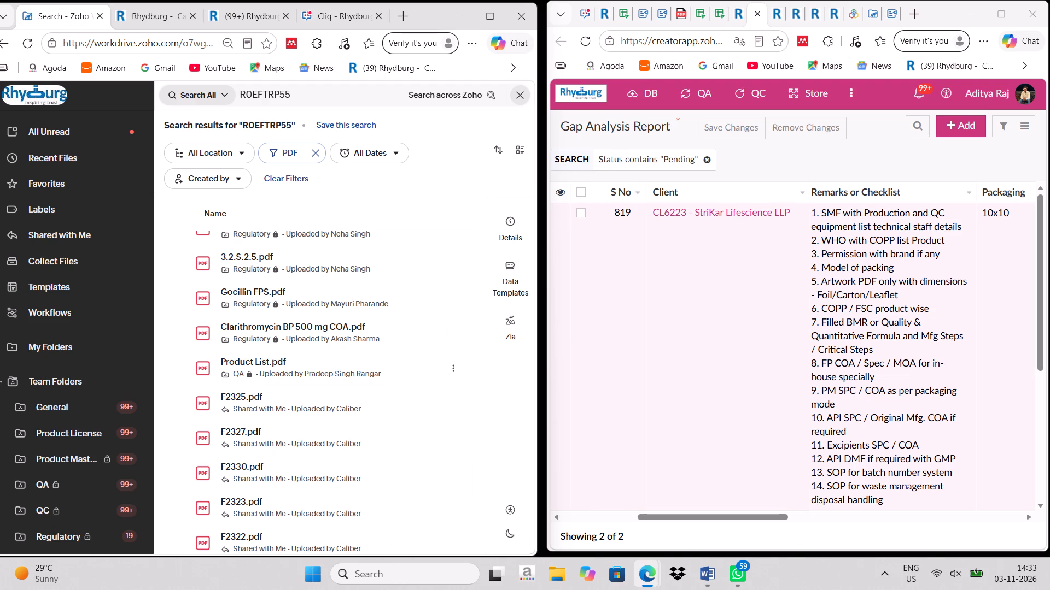
scroll(240, 386, "down", 2)
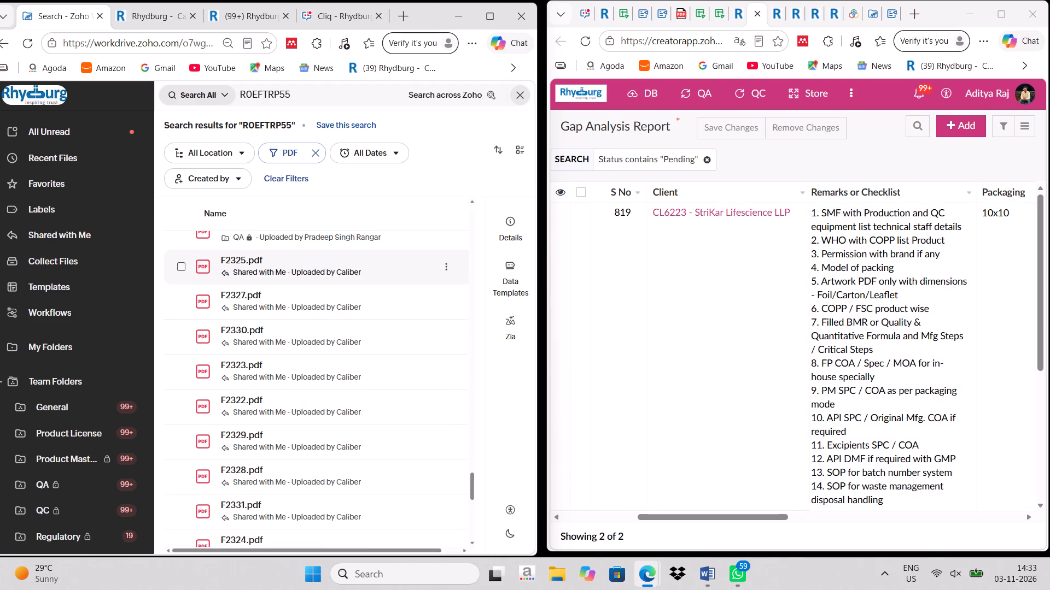
scroll(240, 386, "down", 10)
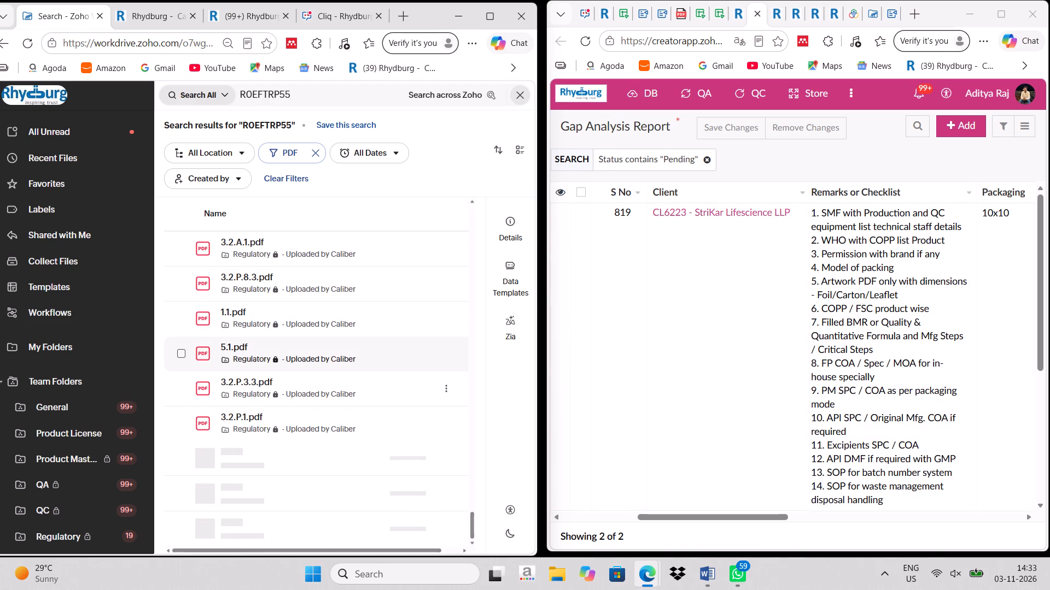
Narrow the WorkDrive PDF search to R0EFTRP55 WHO.
left_click(323, 101)
left_click(291, 98)
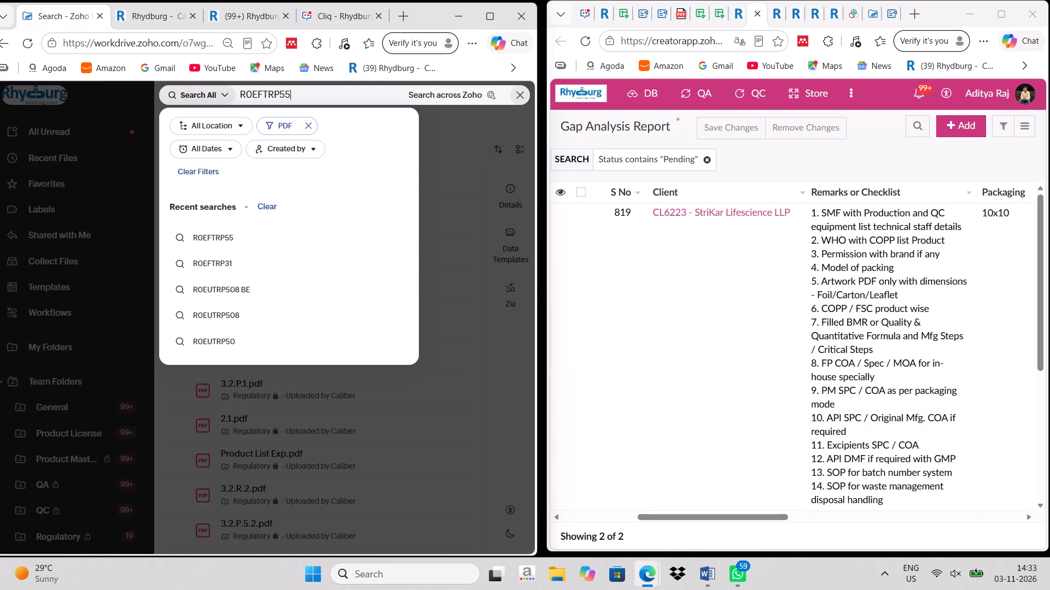
key("space")
type("WHI")
key("BackSpace")
key("o")
key("Return")
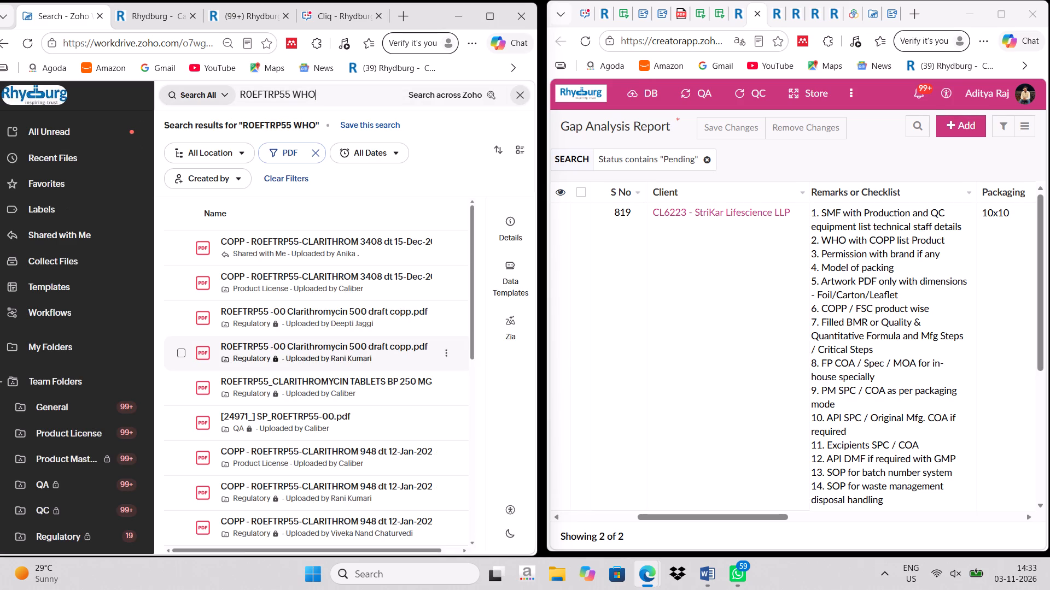
Look through the R0EFTRP55 WHO PDF results for the WHO certificate and COPP product list on entry 819's checklist.
scroll(333, 368, "down", 1)
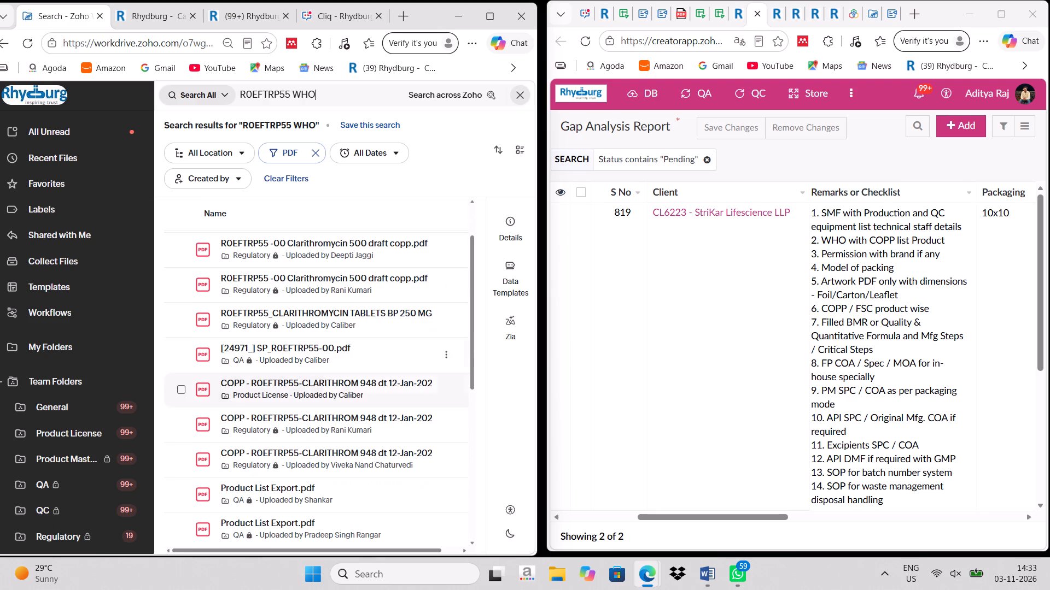
scroll(314, 379, "down", 9)
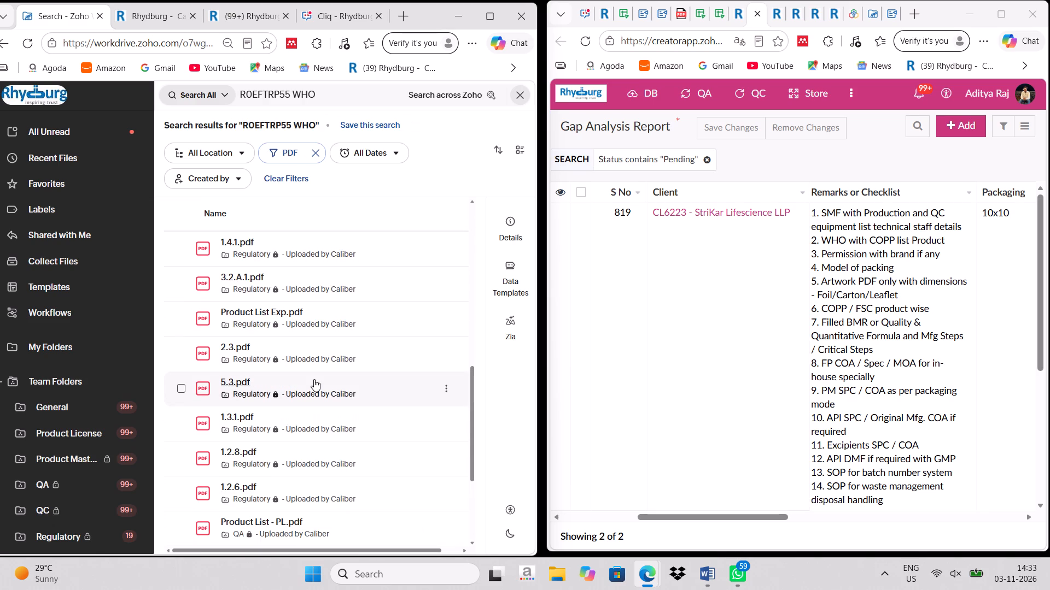
scroll(314, 379, "down", 6)
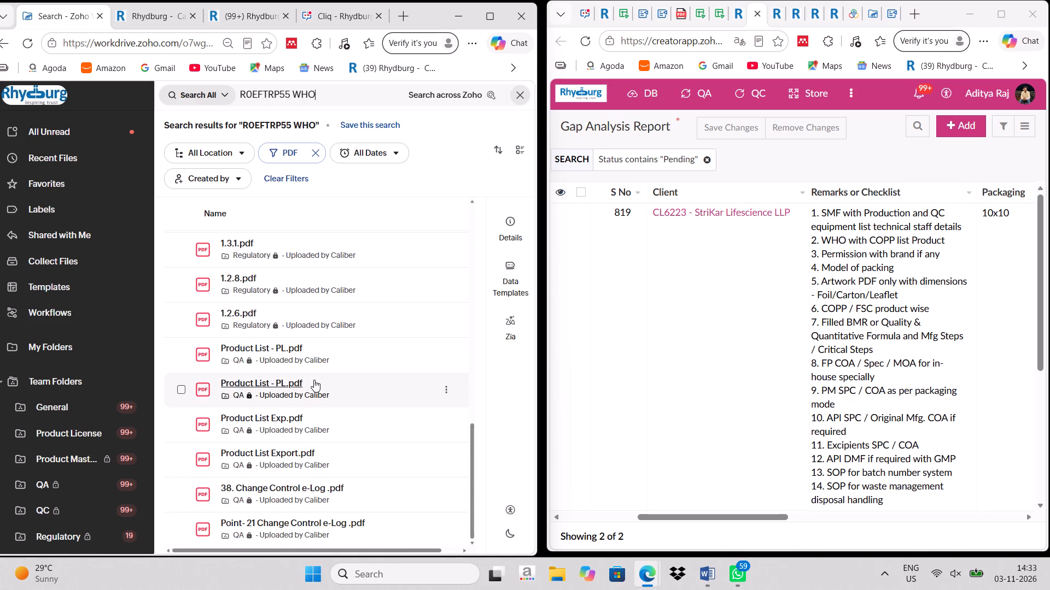
scroll(314, 380, "down", 15)
scroll(331, 346, "up", 12)
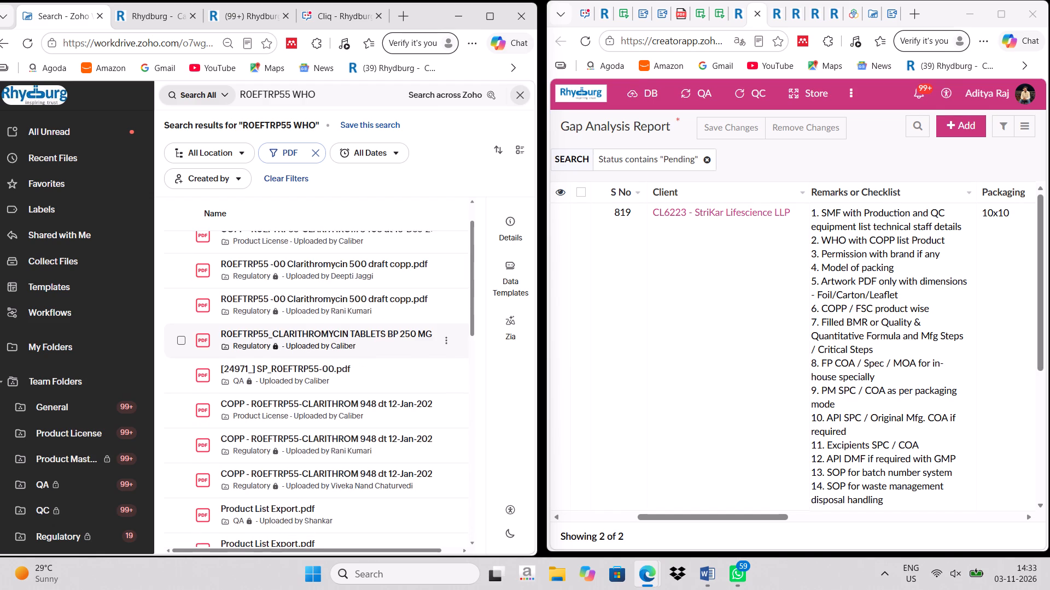
scroll(331, 346, "up", 5)
scroll(331, 346, "down", 9)
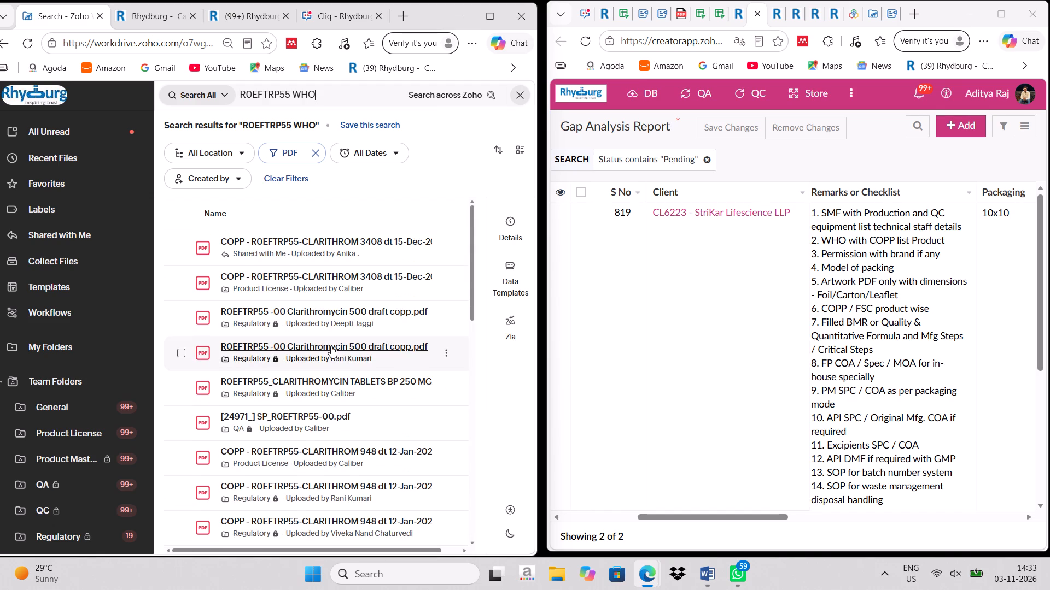
scroll(331, 346, "down", 2)
scroll(390, 376, "down", 13)
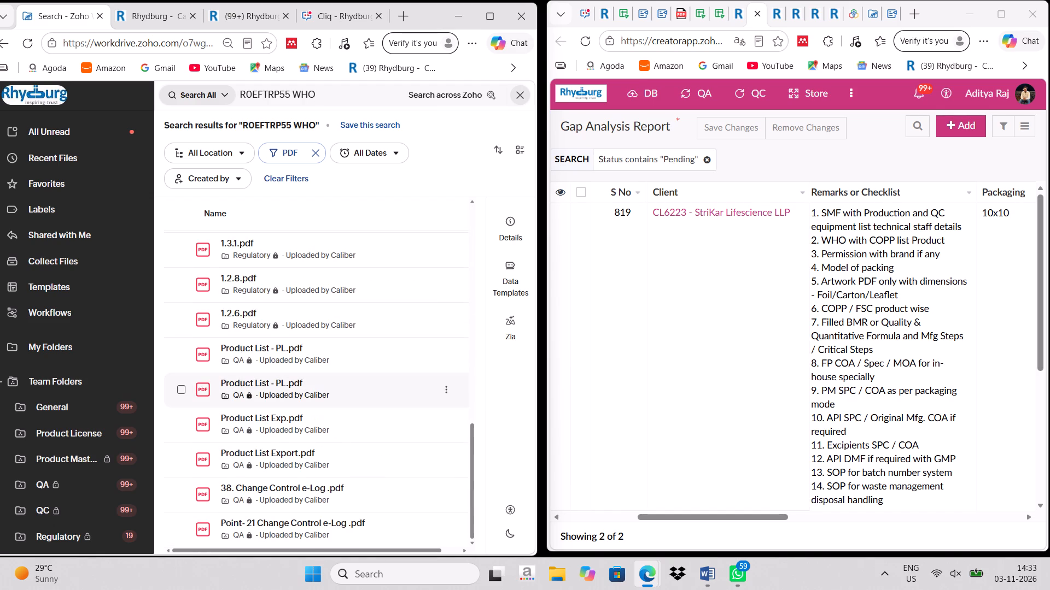
scroll(381, 373, "down", 12)
scroll(381, 373, "up", 11)
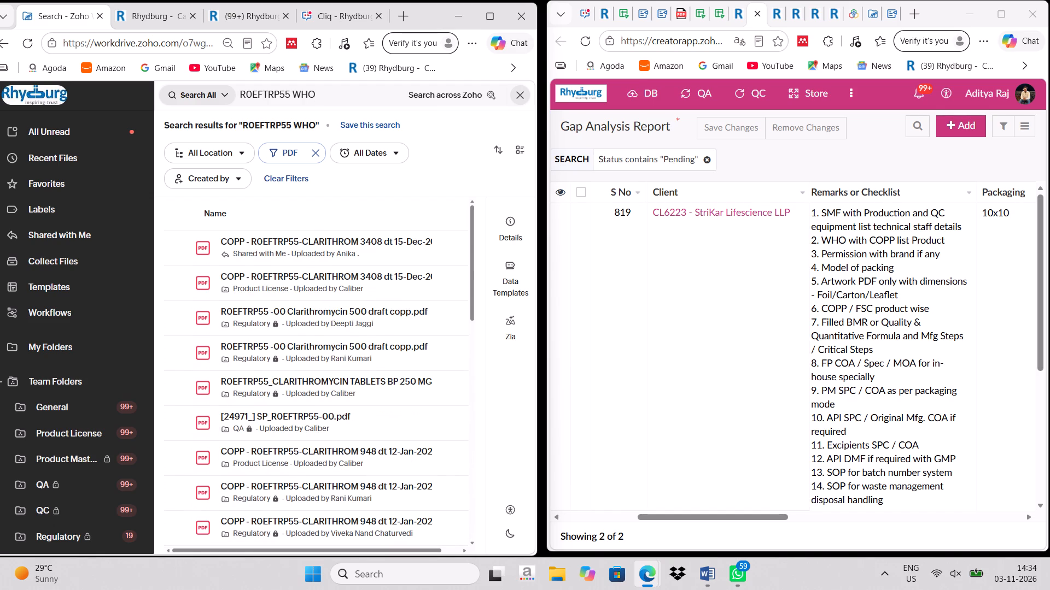
scroll(381, 373, "up", 6)
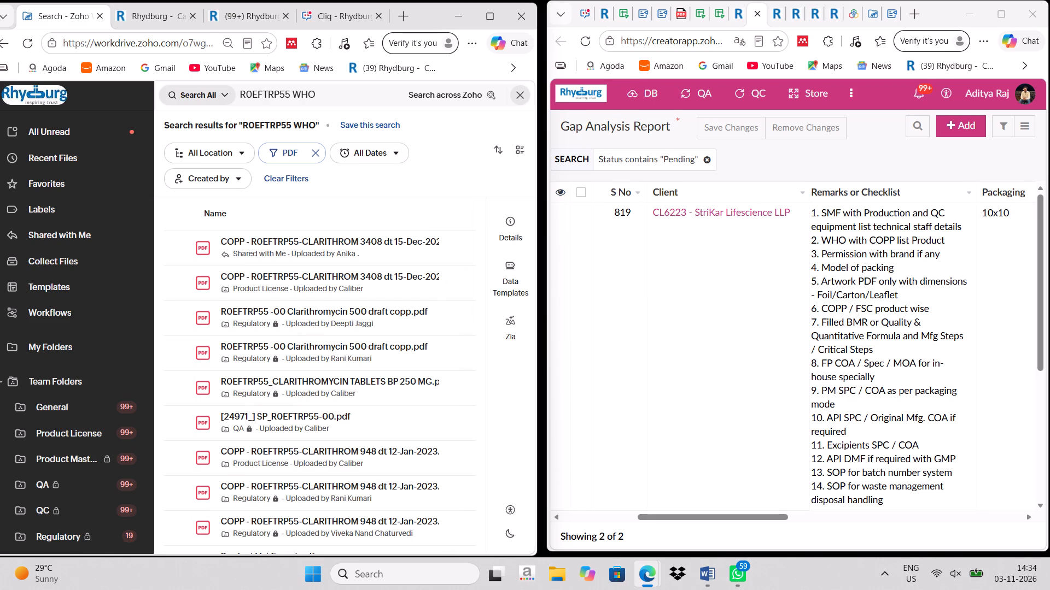
Remove WHO from the search term and search the PDF files for R0EFTRP55 again.
key("BackSpace")
key("BackSpace")
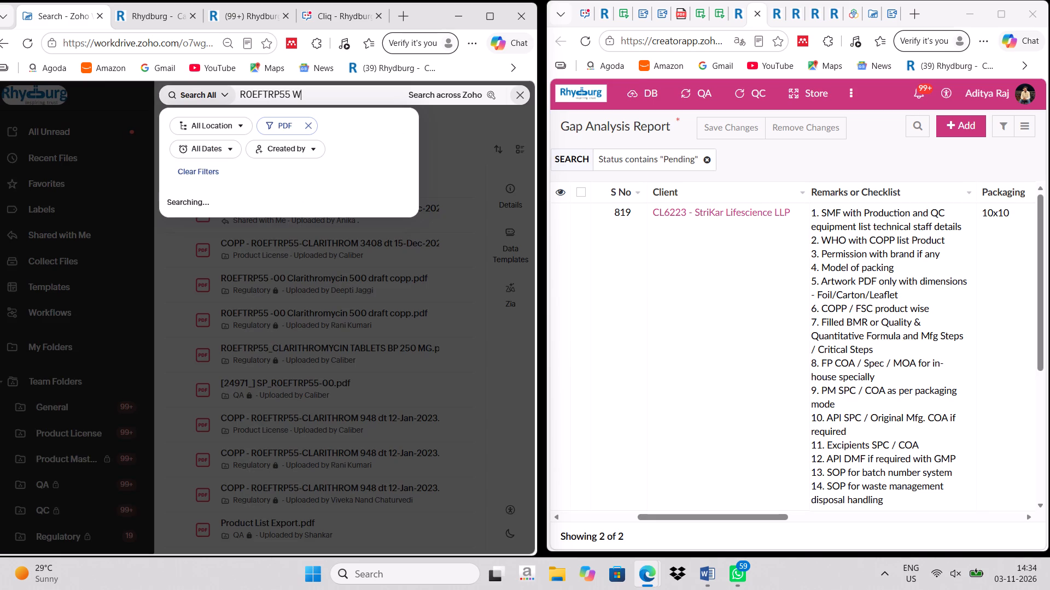
key("BackSpace")
key("Return")
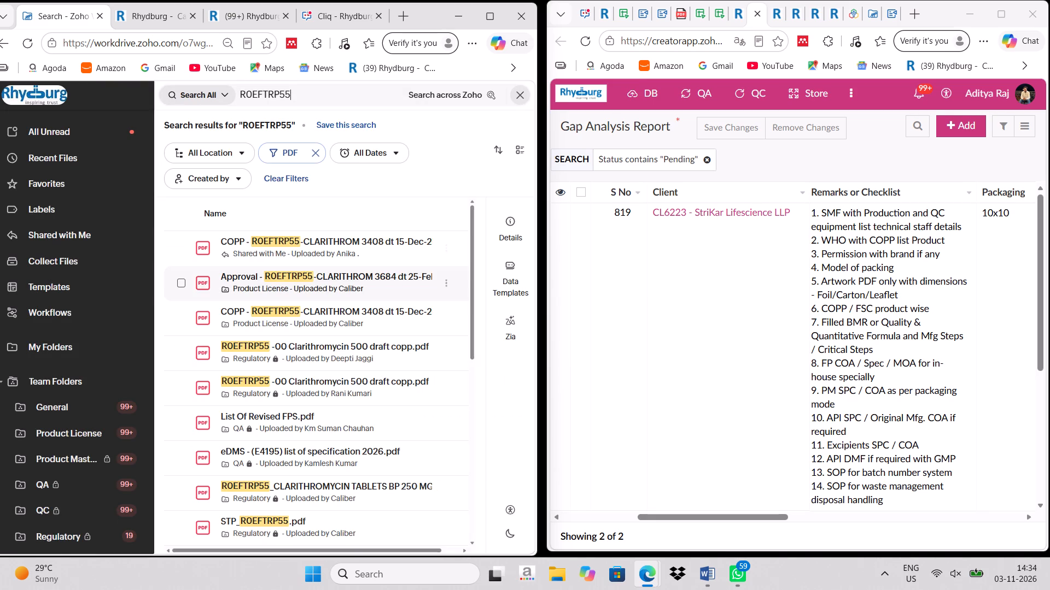
Look through the R0EFTRP55 PDF search results in WorkDrive for documents on gap entry 819's checklist.
scroll(293, 302, "down", 12)
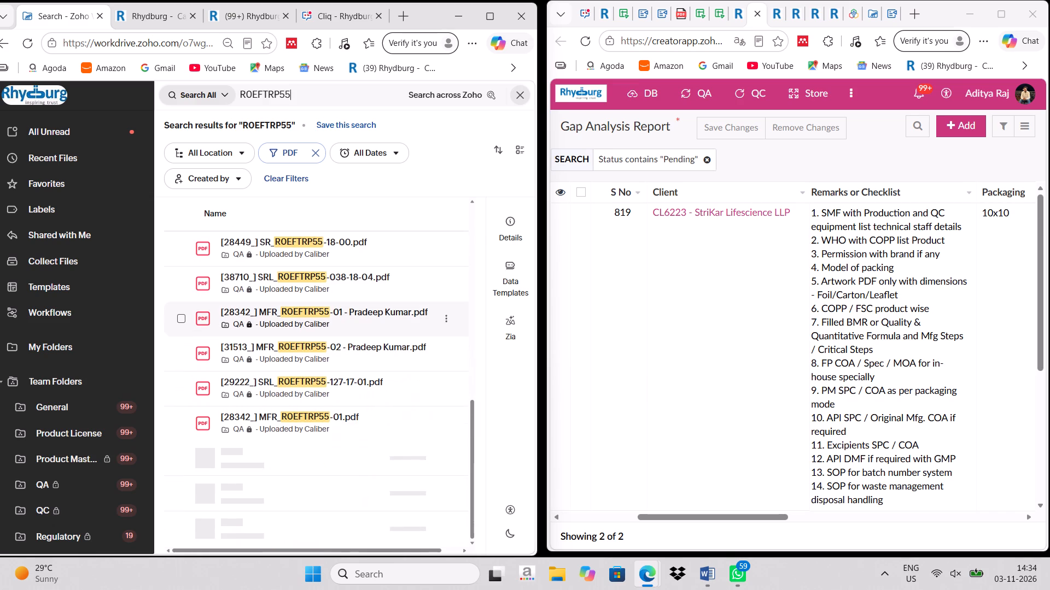
scroll(293, 305, "down", 13)
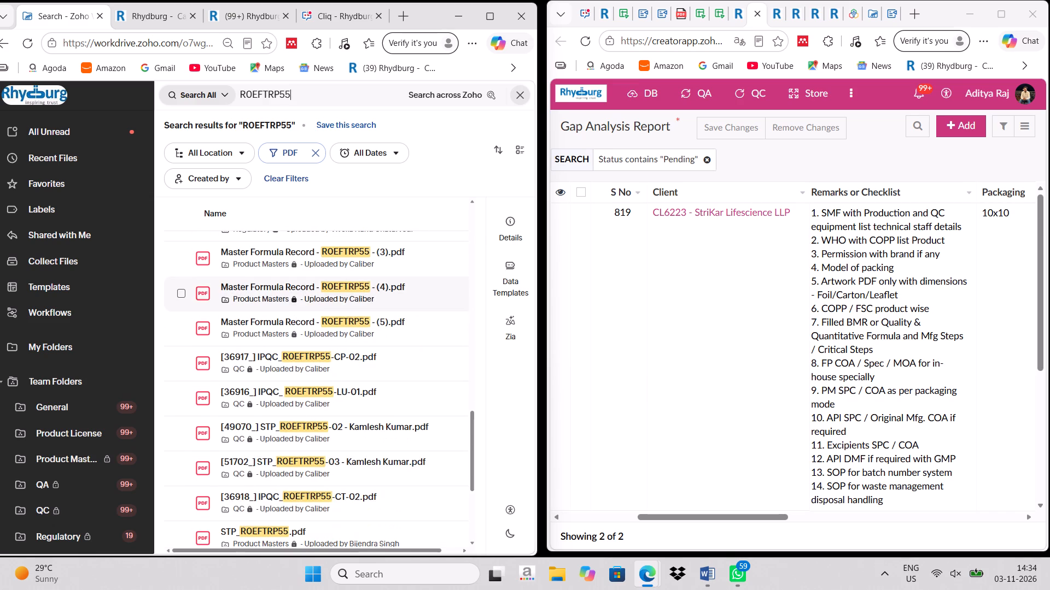
scroll(293, 309, "down", 16)
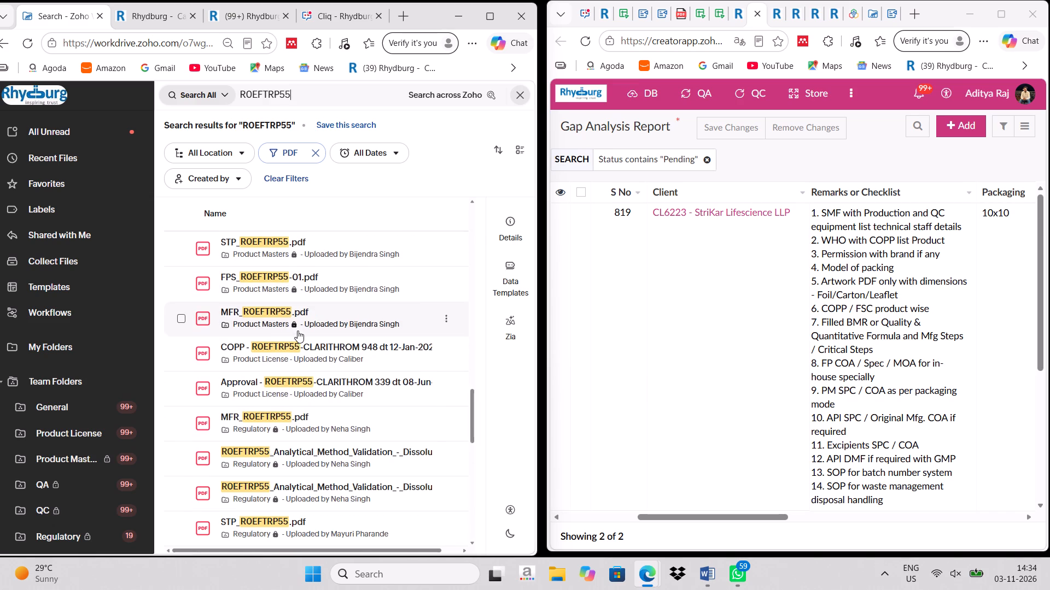
scroll(301, 337, "down", 4)
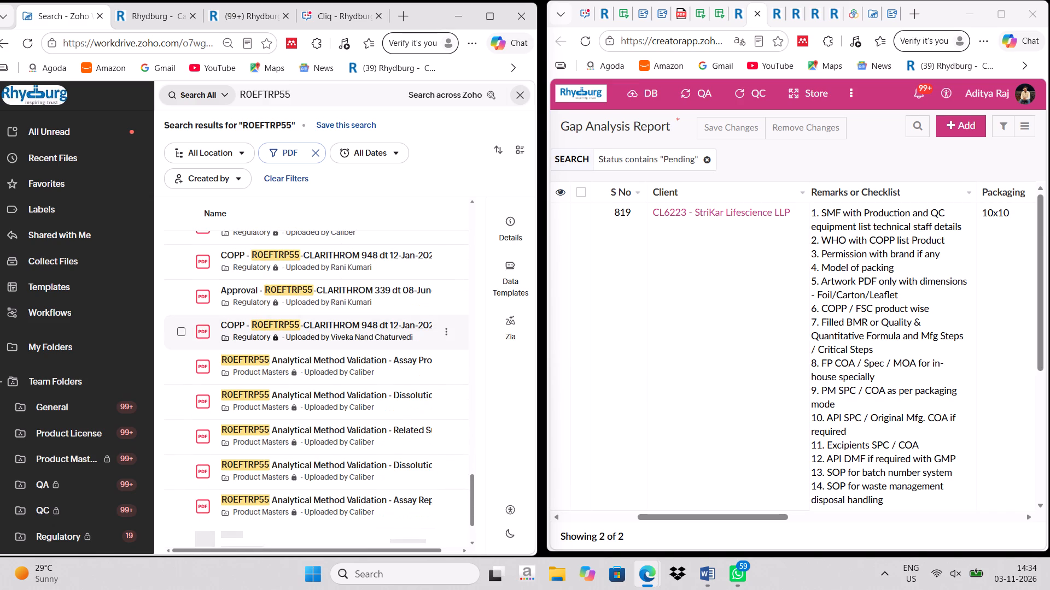
scroll(311, 358, "down", 4)
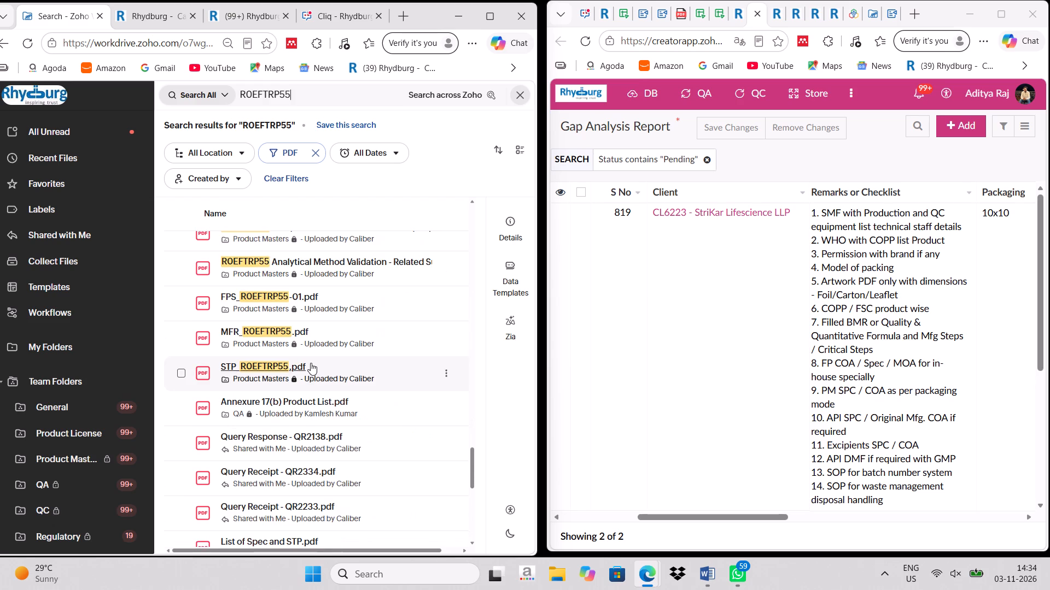
scroll(311, 363, "down", 7)
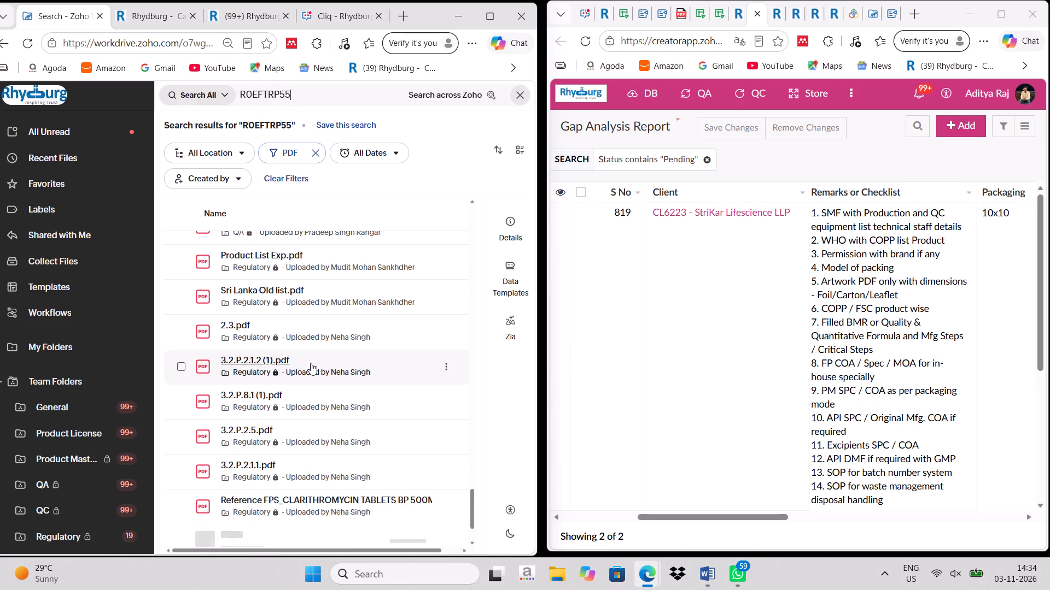
scroll(321, 373, "down", 6)
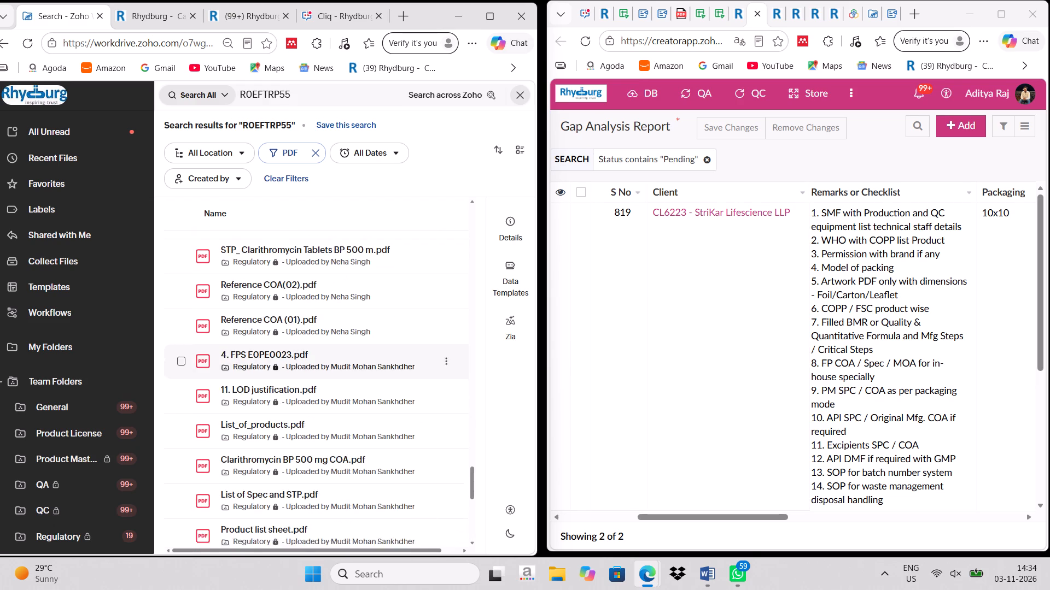
scroll(321, 373, "down", 6)
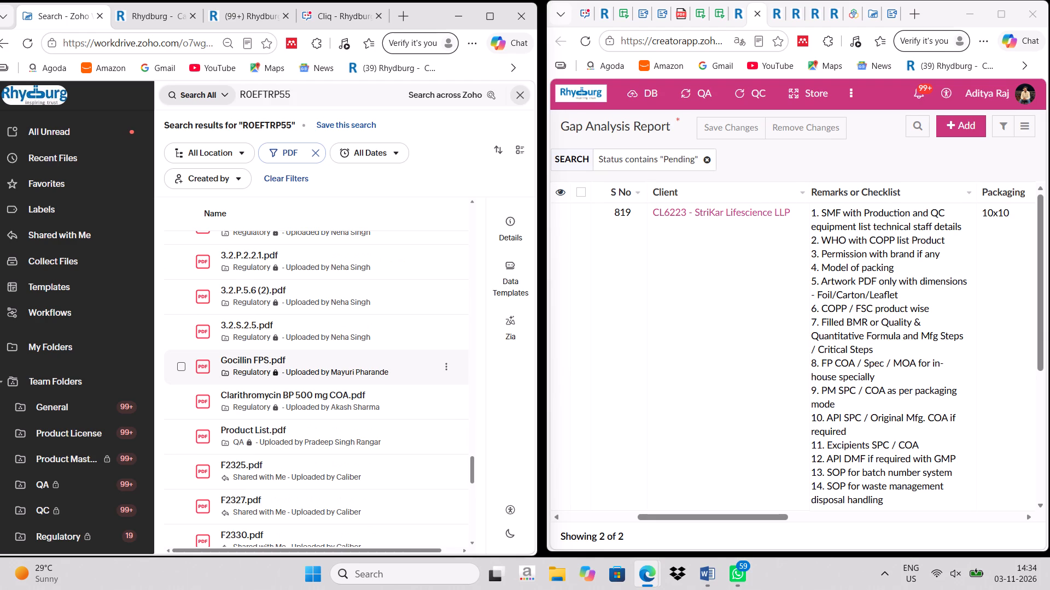
scroll(308, 392, "down", 7)
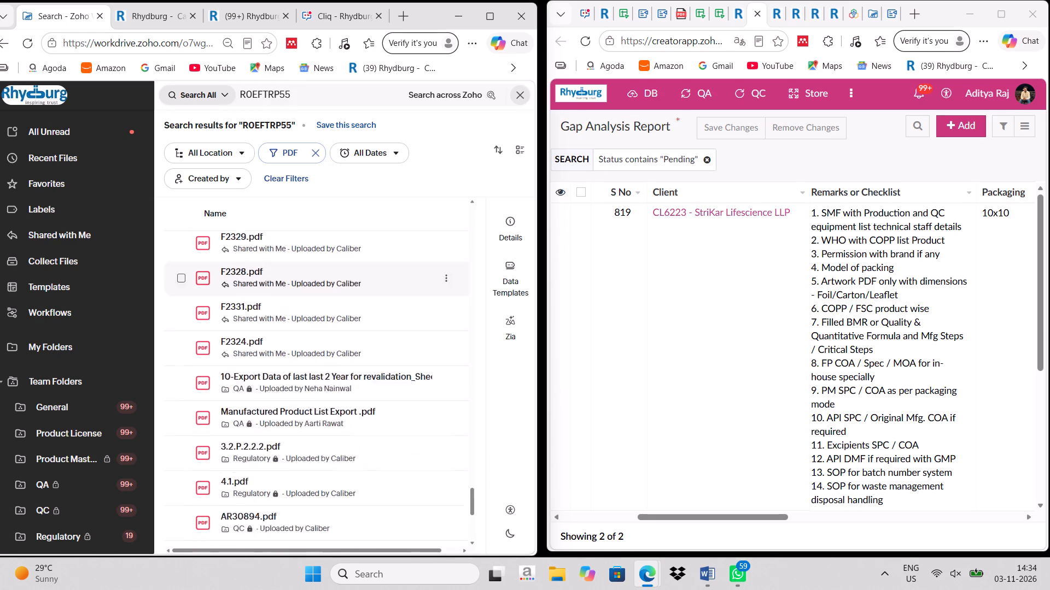
scroll(307, 390, "down", 4)
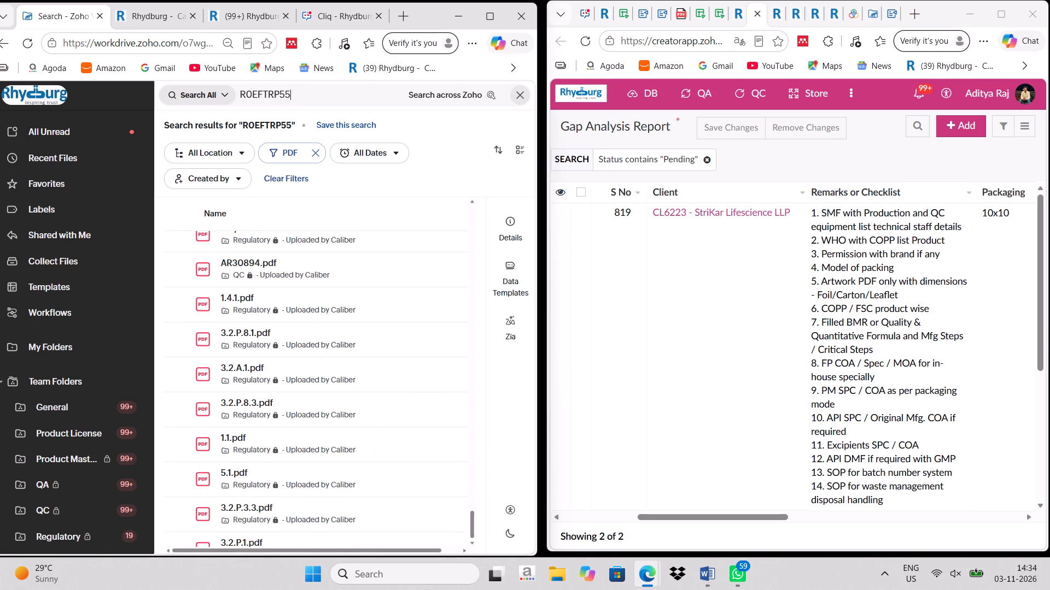
scroll(307, 390, "down", 12)
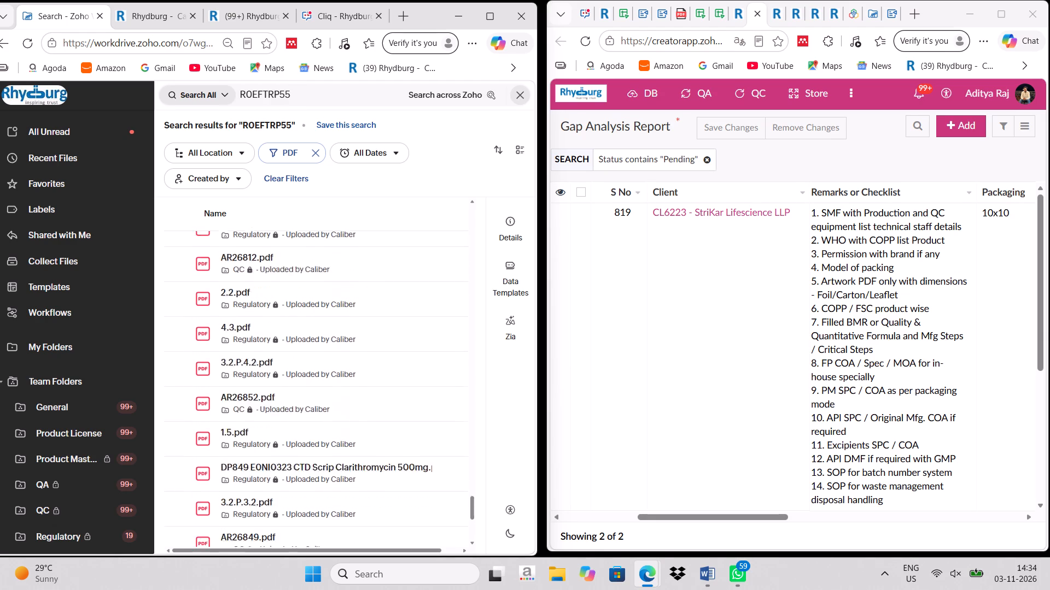
scroll(297, 393, "up", 2)
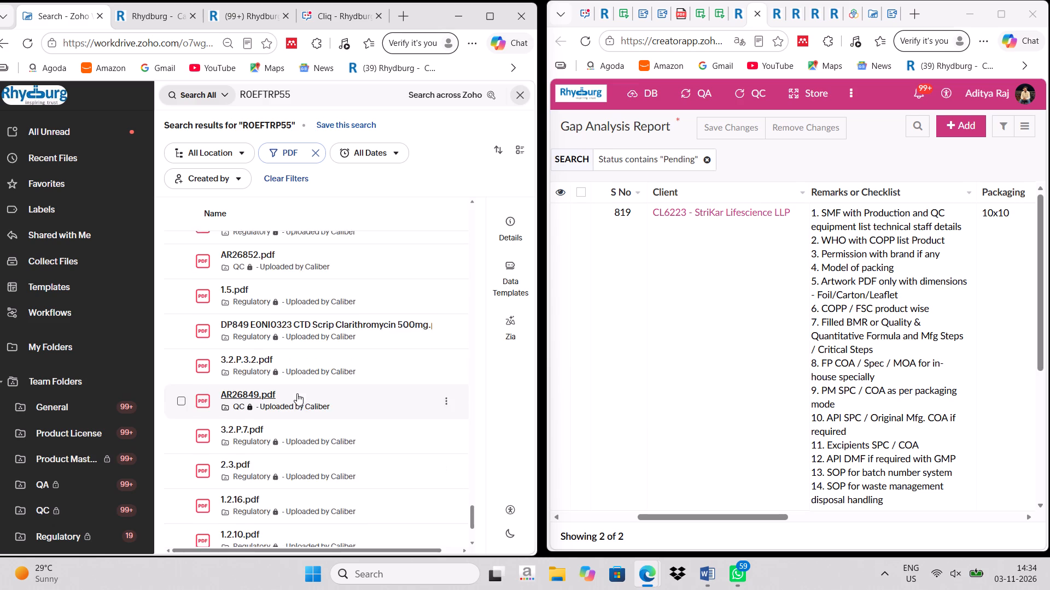
scroll(297, 393, "down", 3)
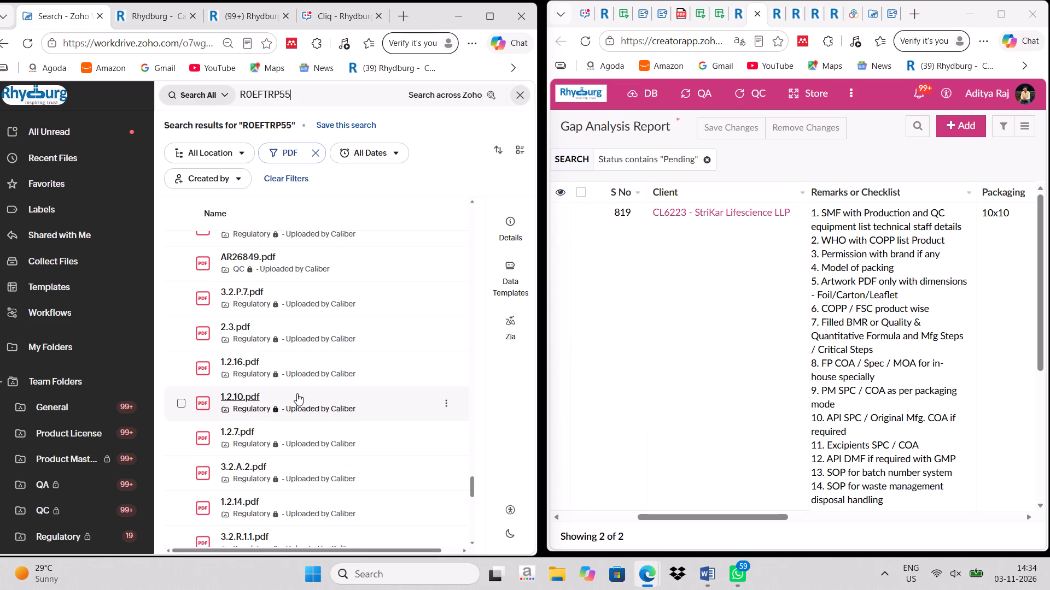
scroll(297, 393, "down", 3)
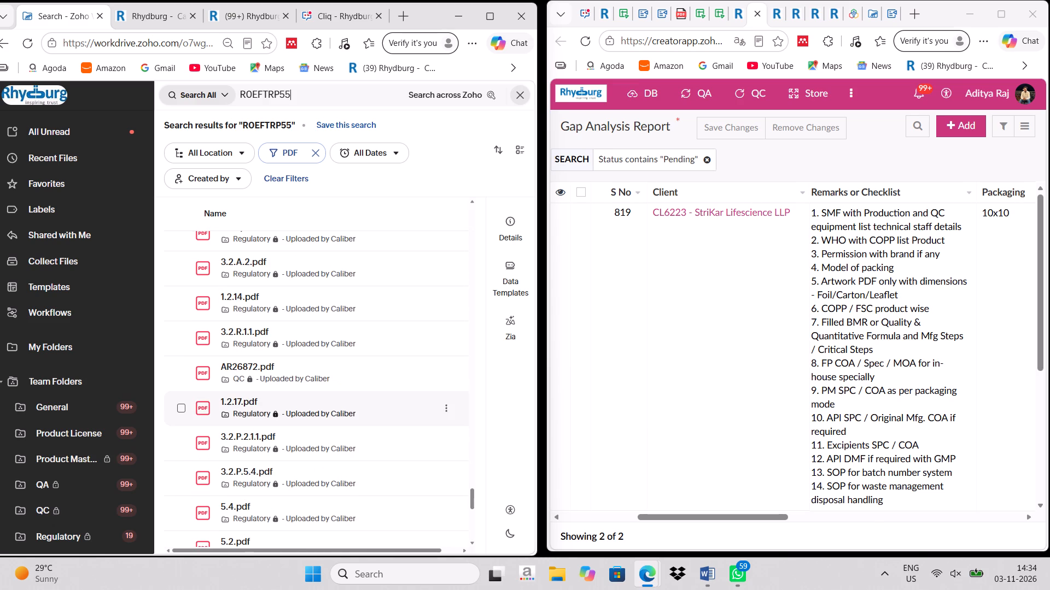
Recheck gap entry 819's product, country and checklist, and compare them with further R0EFTRP55 PDF search results.
scroll(651, 358, "up", 1)
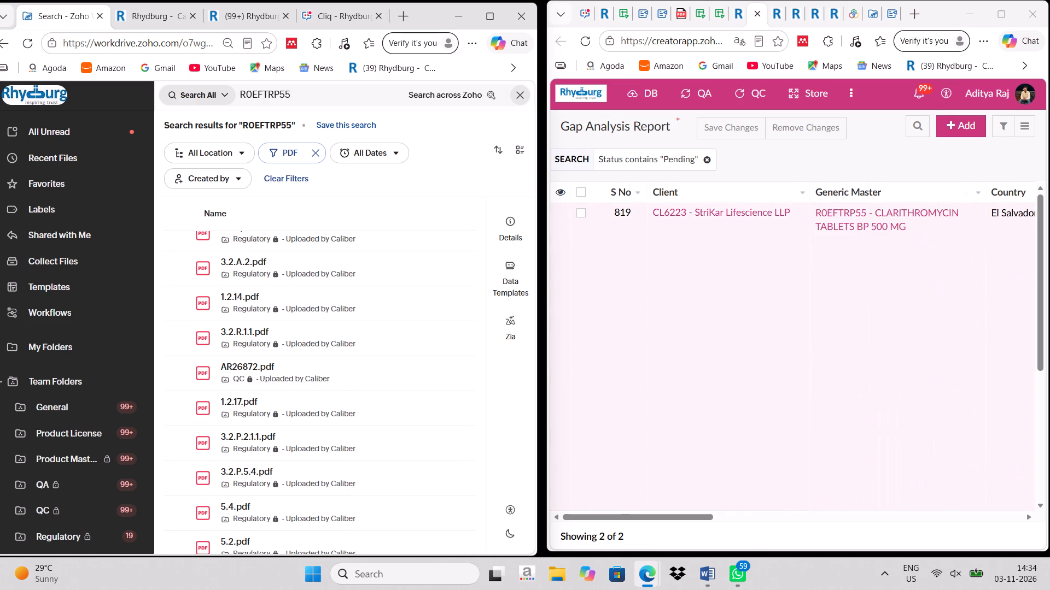
scroll(651, 358, "up", 1)
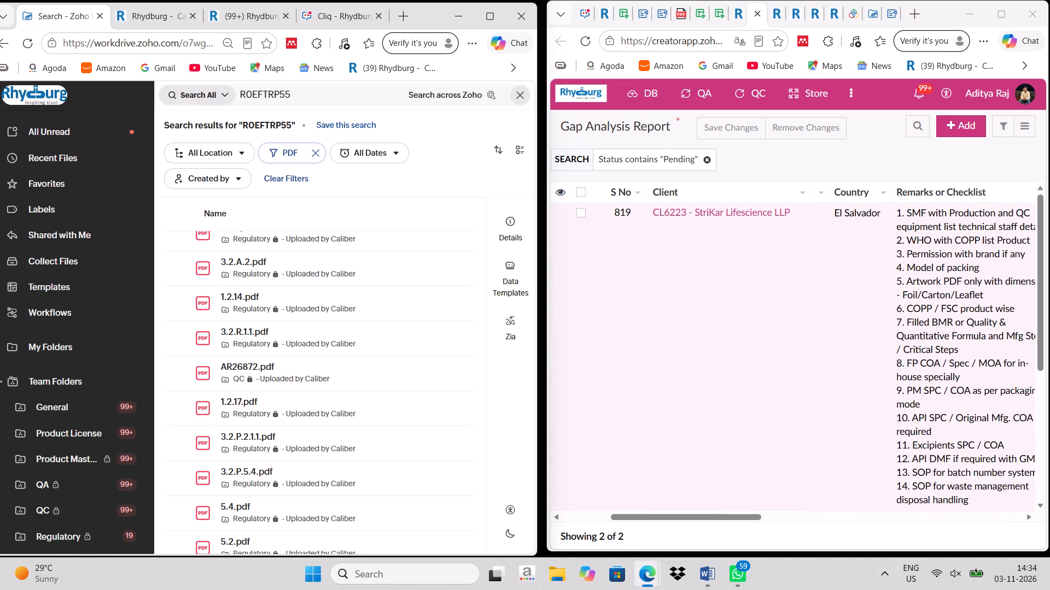
scroll(651, 358, "up", 1)
scroll(286, 396, "down", 2)
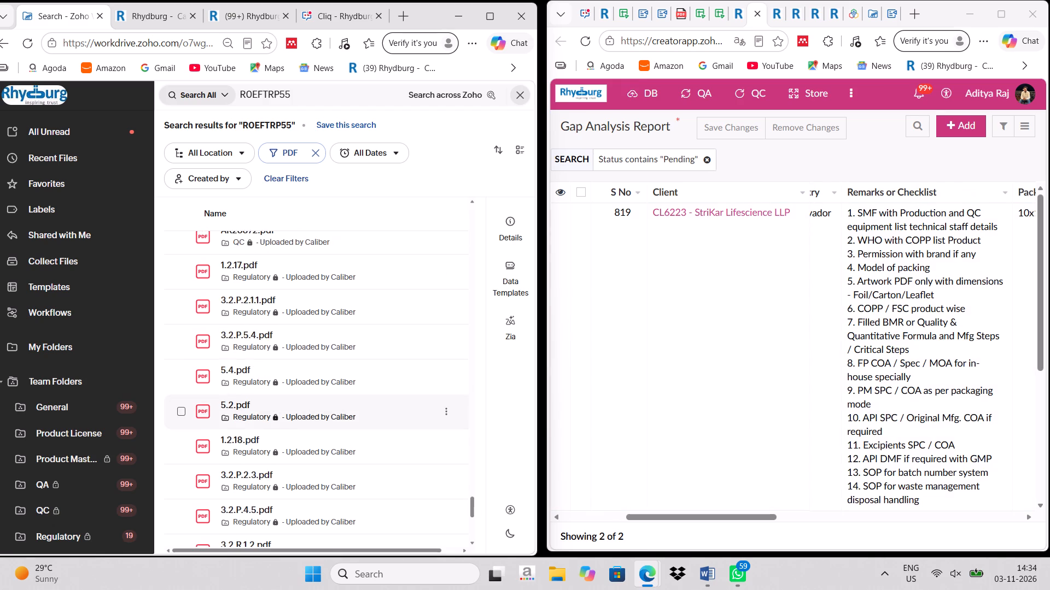
scroll(286, 397, "down", 11)
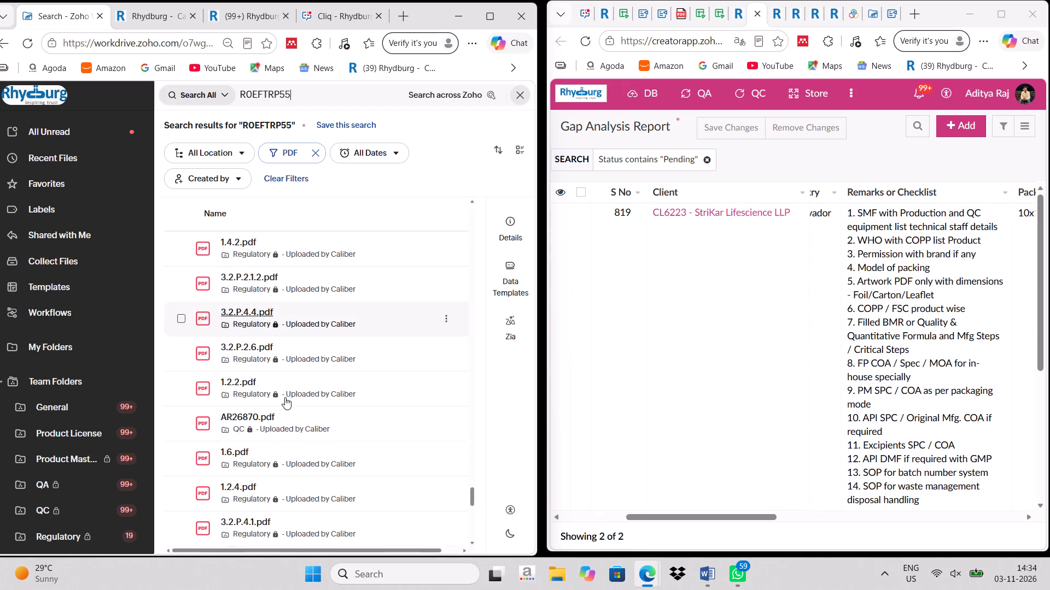
scroll(300, 403, "down", 9)
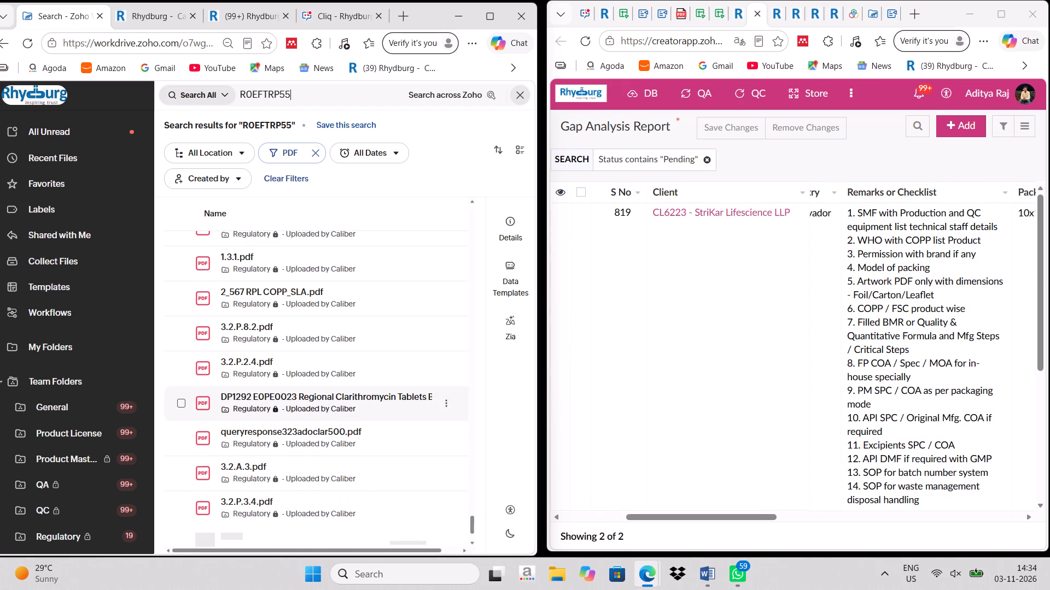
scroll(293, 335, "down", 4)
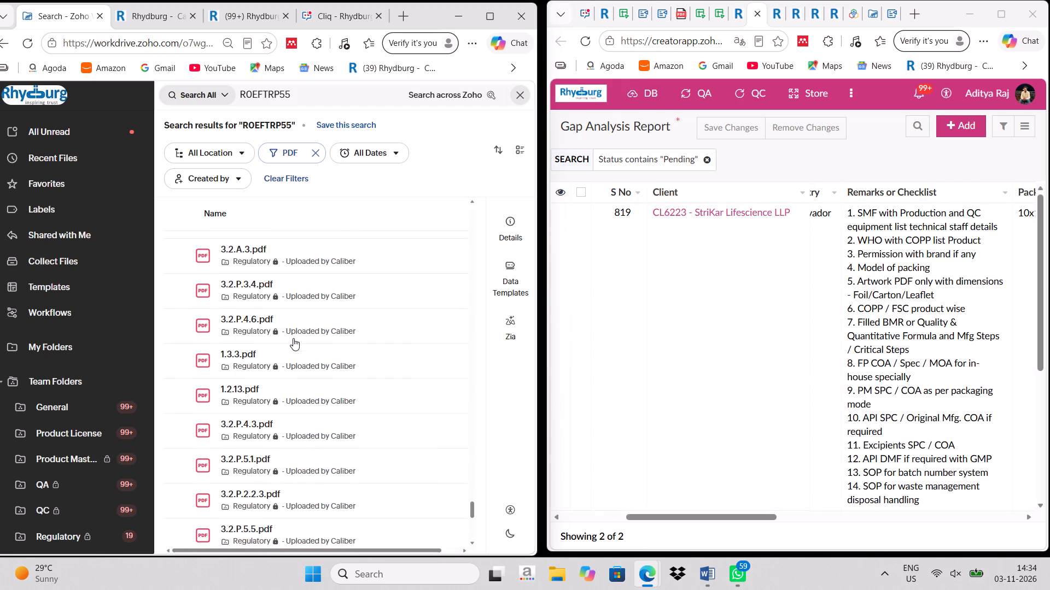
scroll(293, 338, "down", 5)
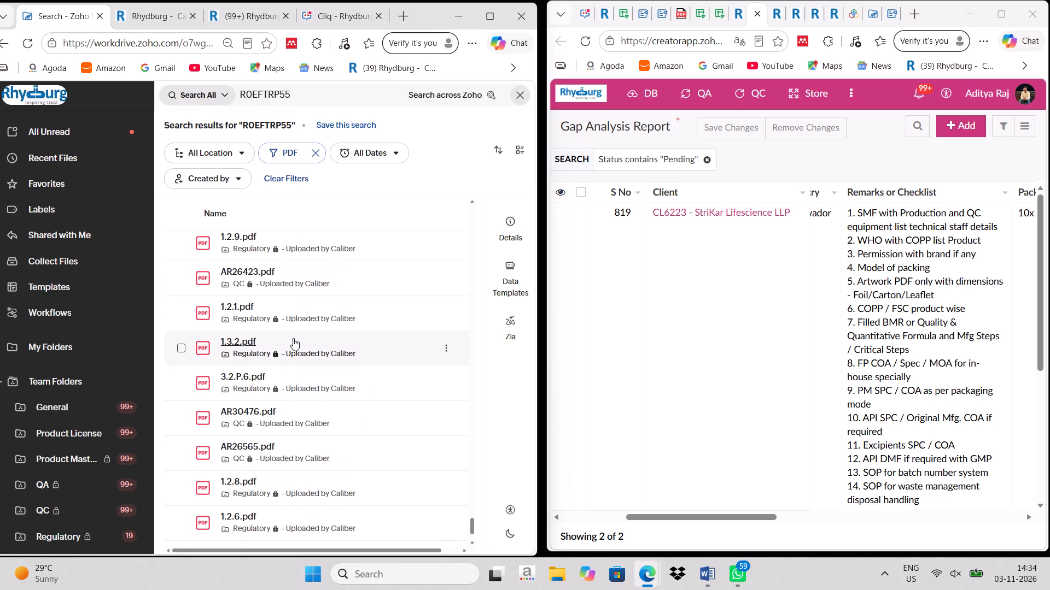
scroll(306, 411, "down", 2)
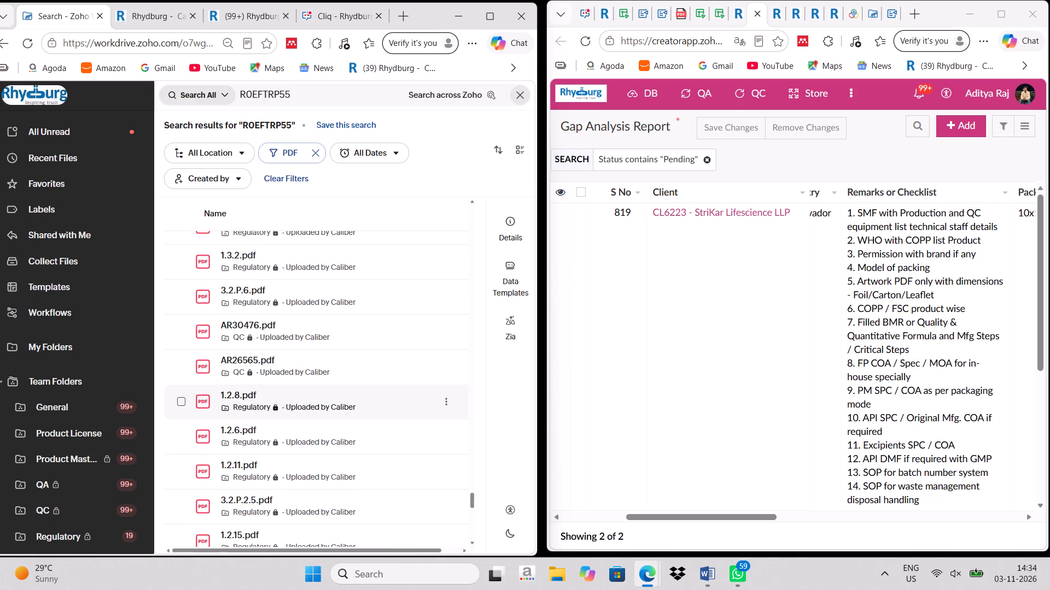
scroll(306, 411, "down", 2)
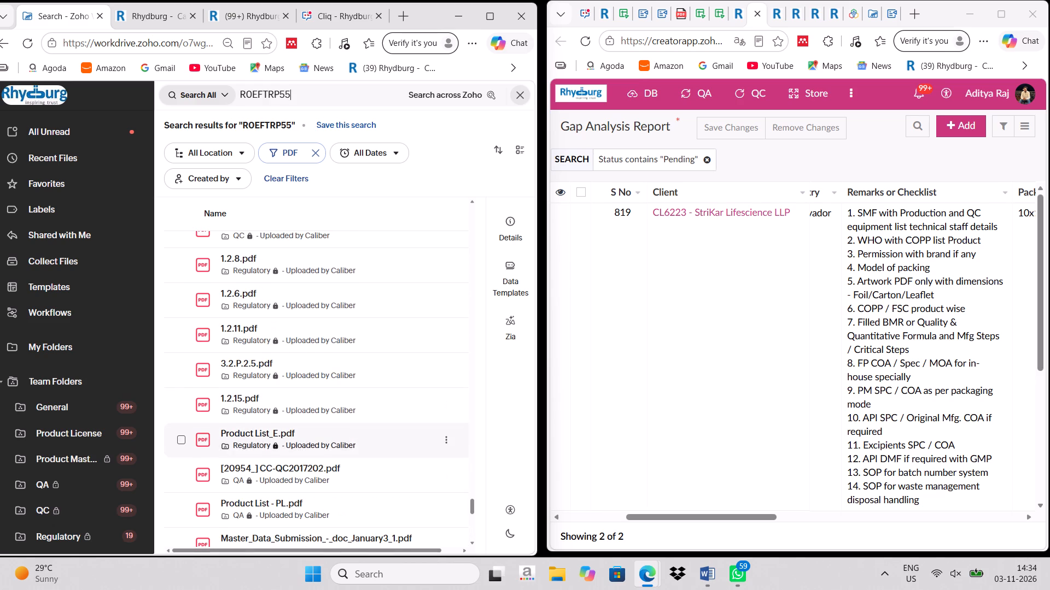
scroll(326, 446, "down", 4)
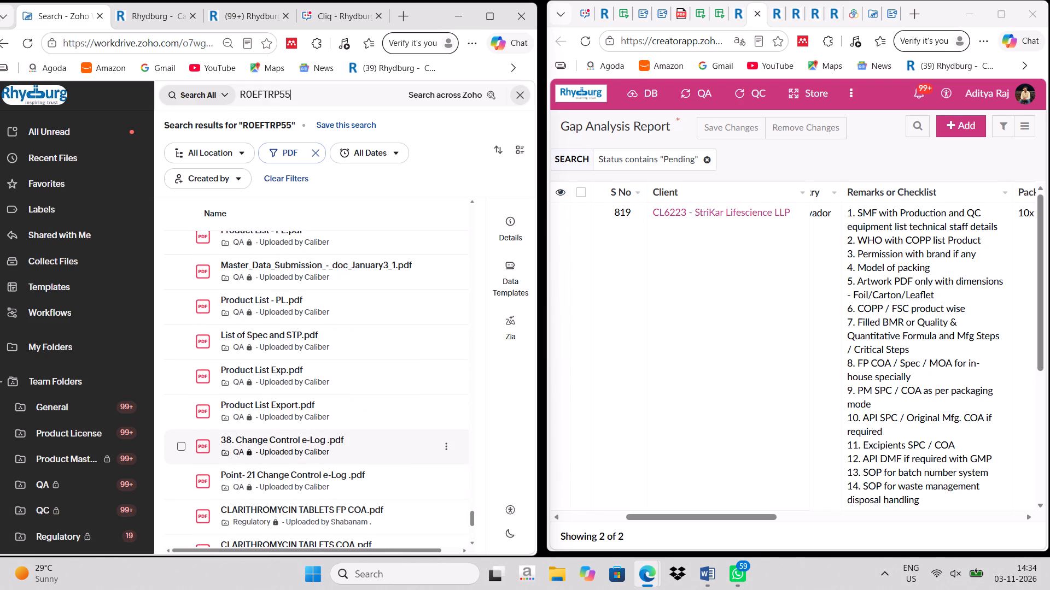
scroll(299, 429, "down", 5)
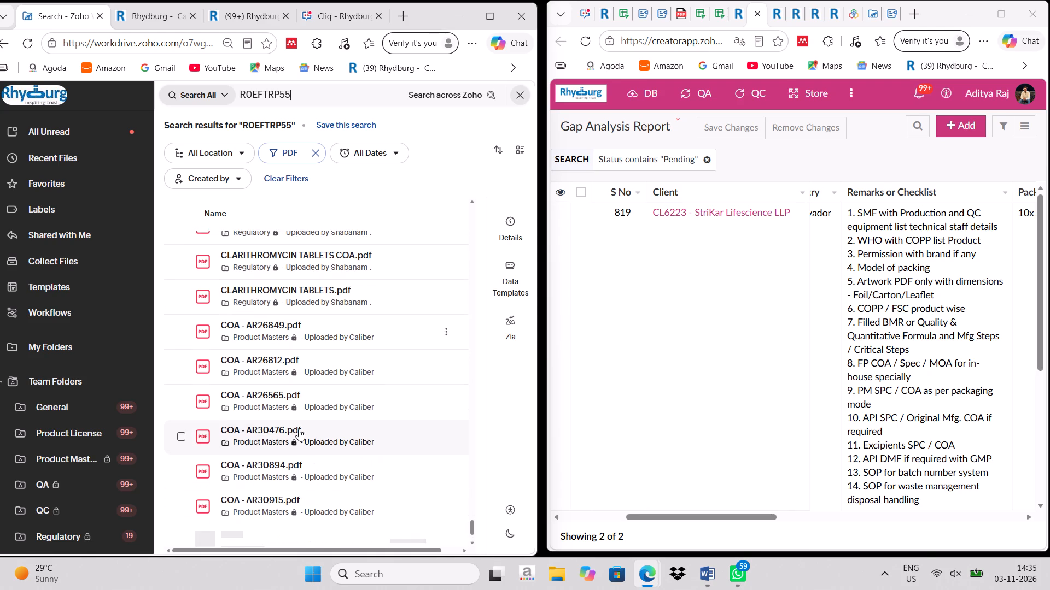
scroll(299, 429, "down", 7)
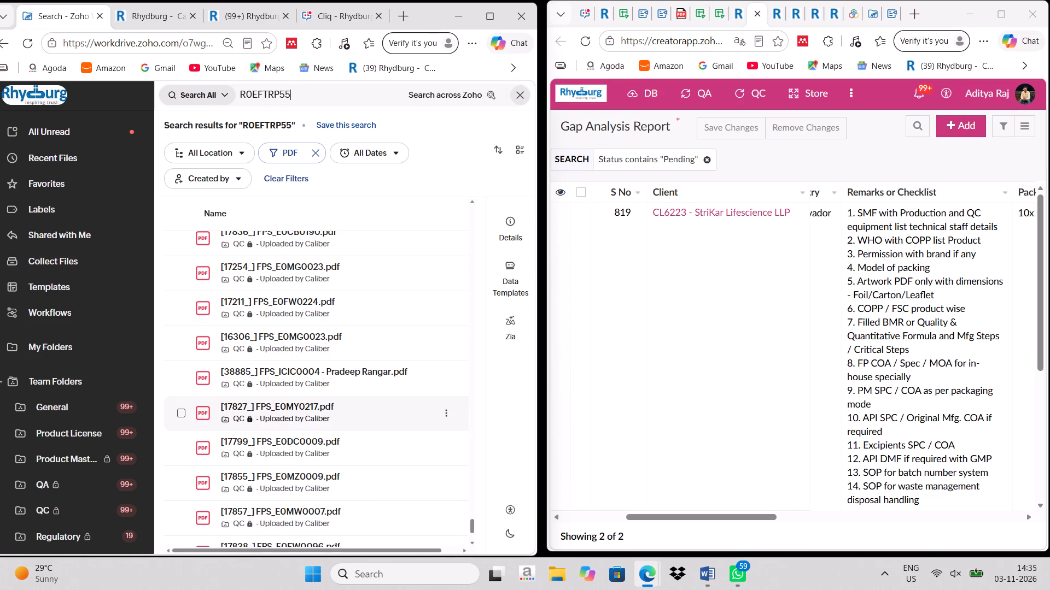
scroll(299, 429, "down", 10)
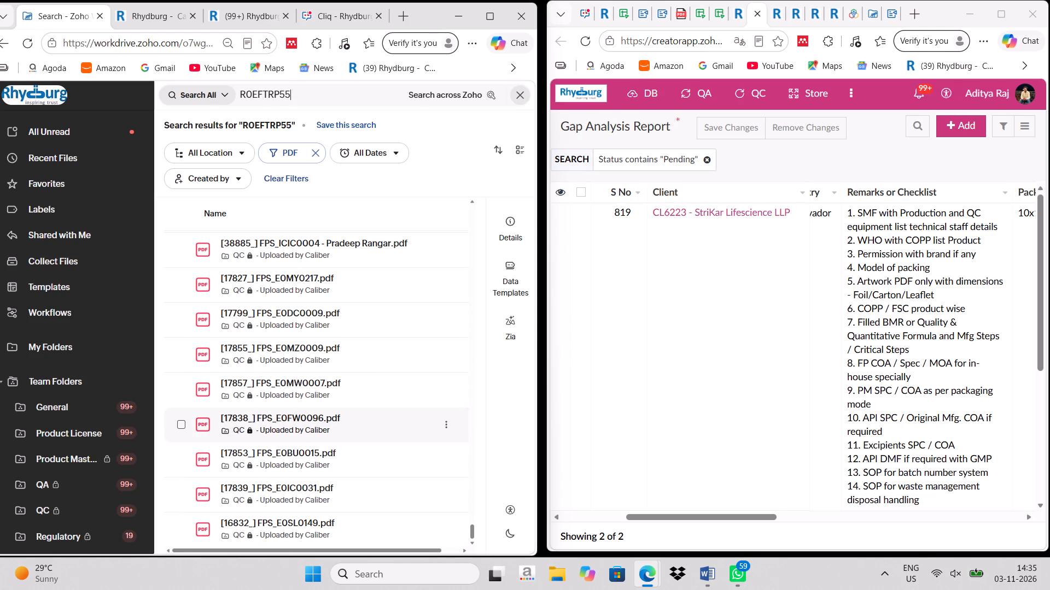
scroll(299, 429, "down", 1)
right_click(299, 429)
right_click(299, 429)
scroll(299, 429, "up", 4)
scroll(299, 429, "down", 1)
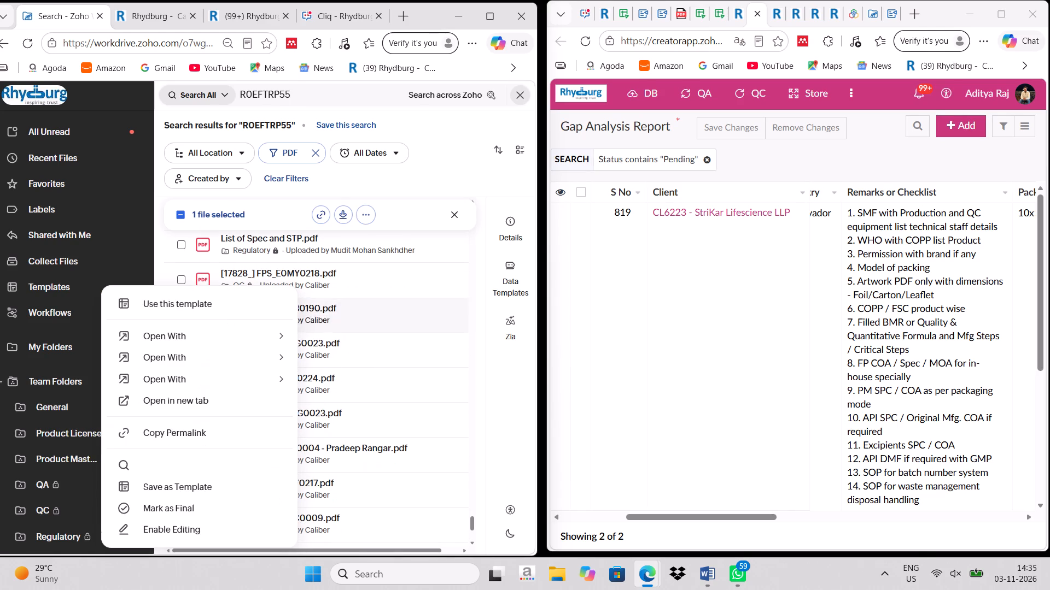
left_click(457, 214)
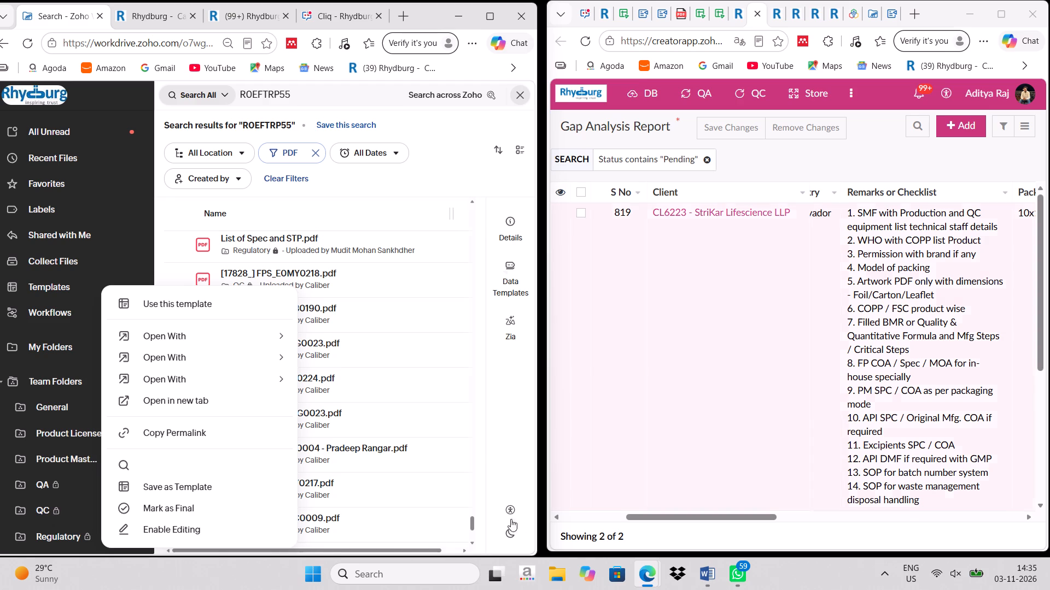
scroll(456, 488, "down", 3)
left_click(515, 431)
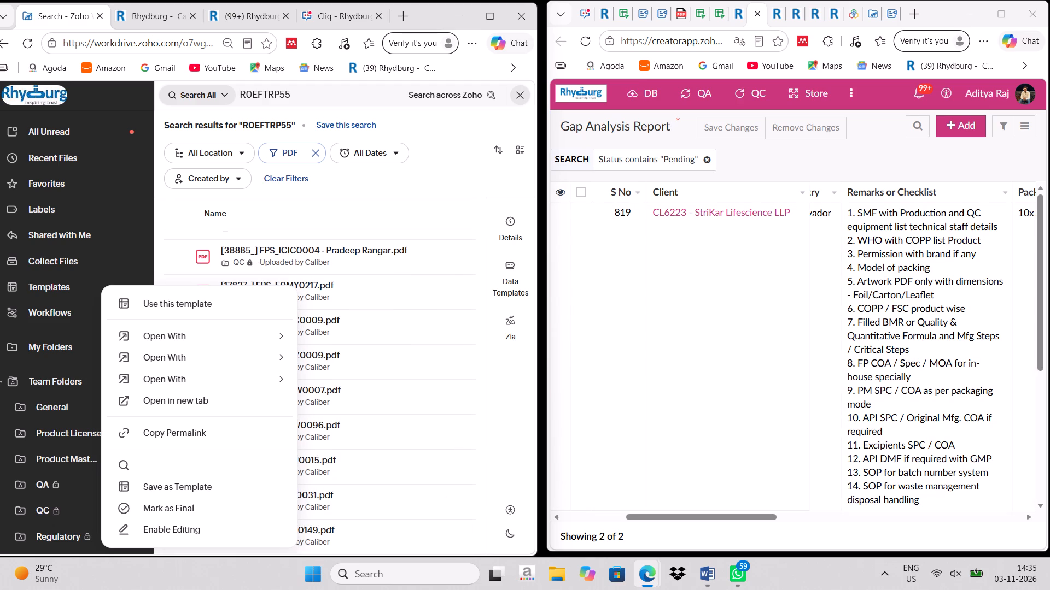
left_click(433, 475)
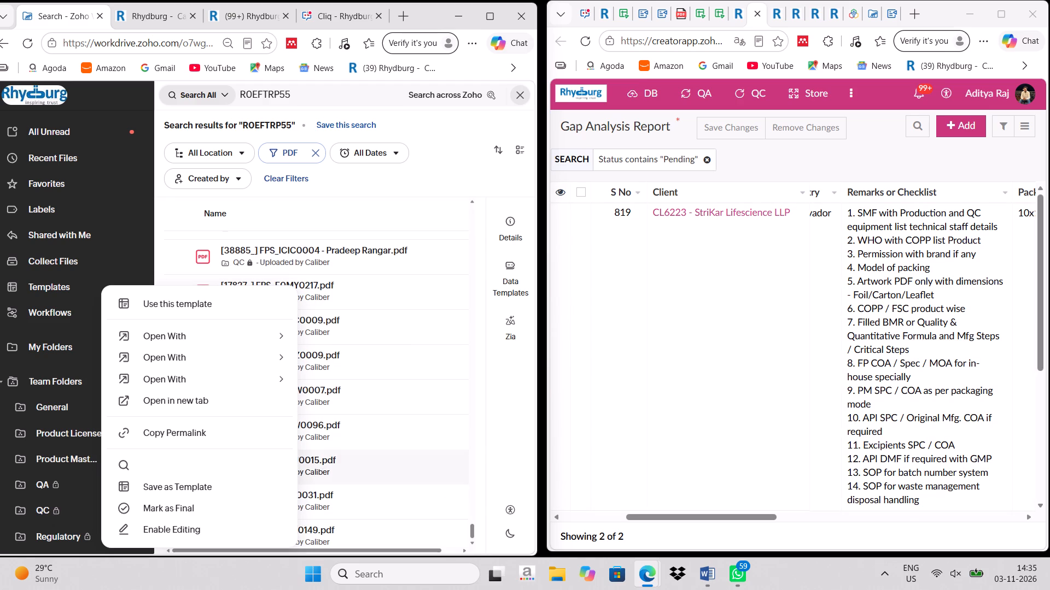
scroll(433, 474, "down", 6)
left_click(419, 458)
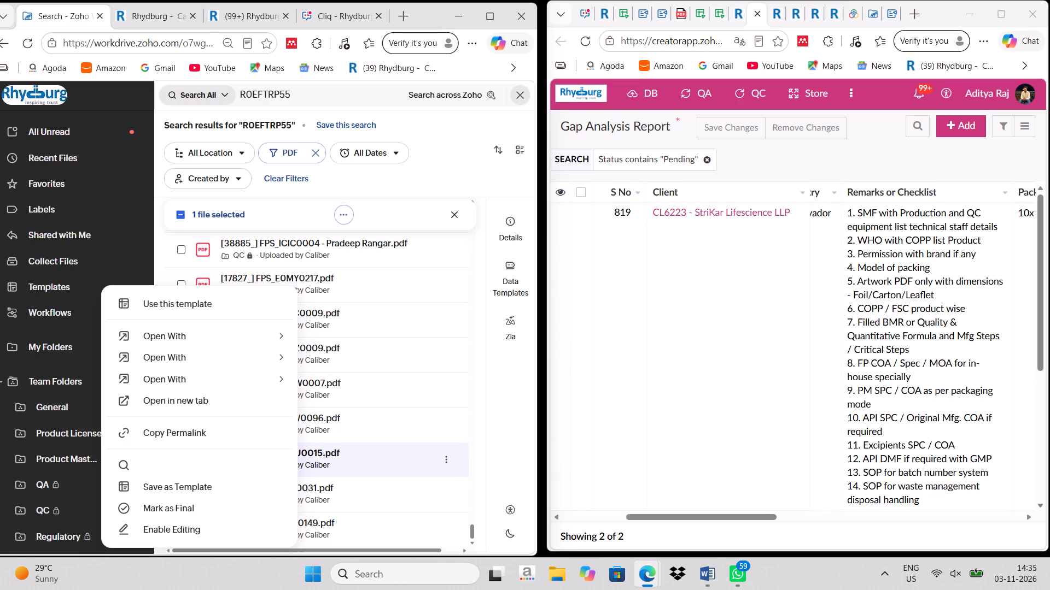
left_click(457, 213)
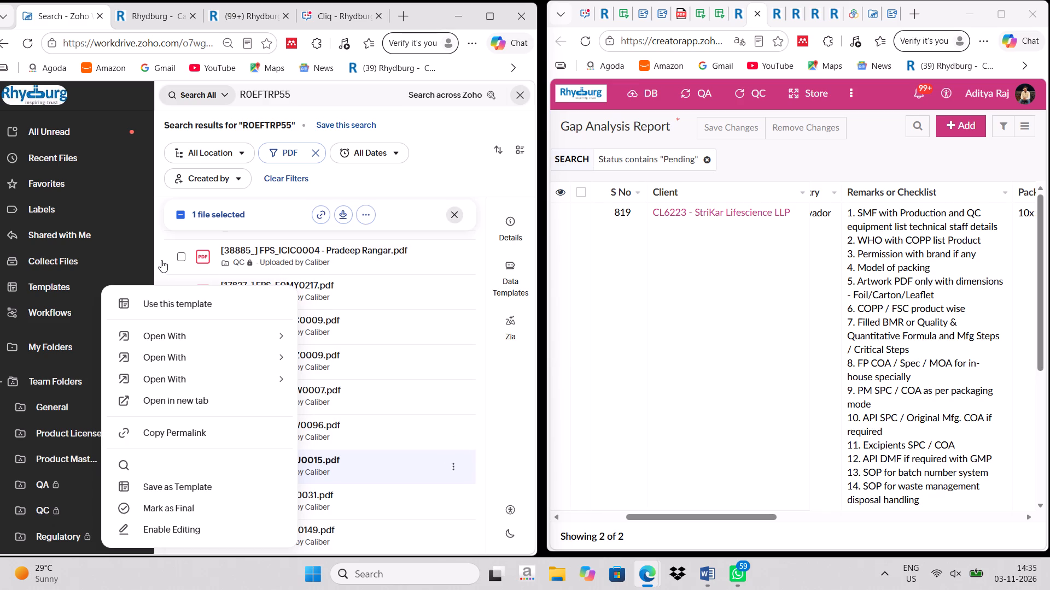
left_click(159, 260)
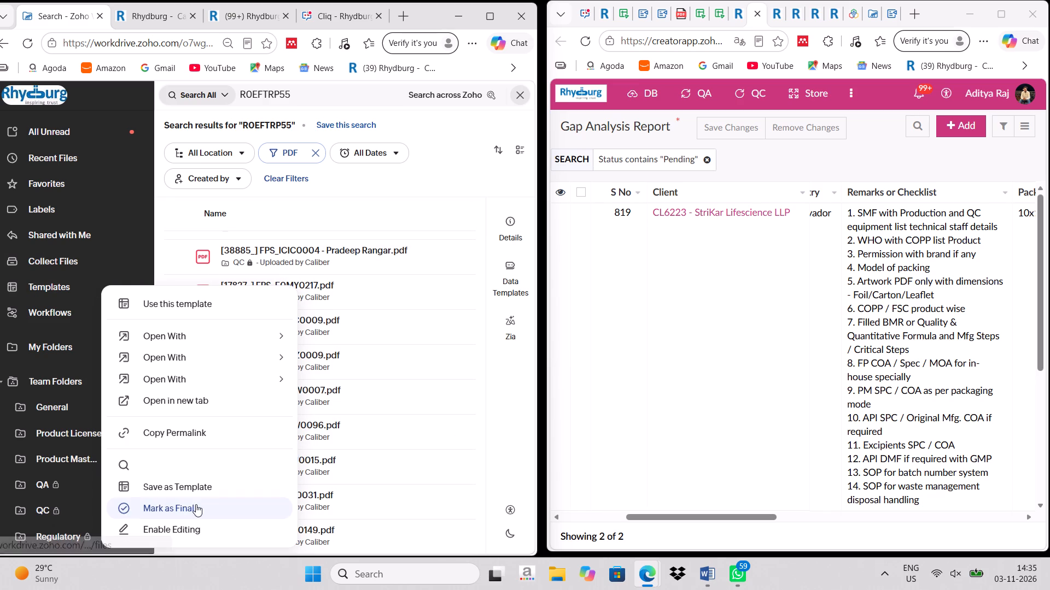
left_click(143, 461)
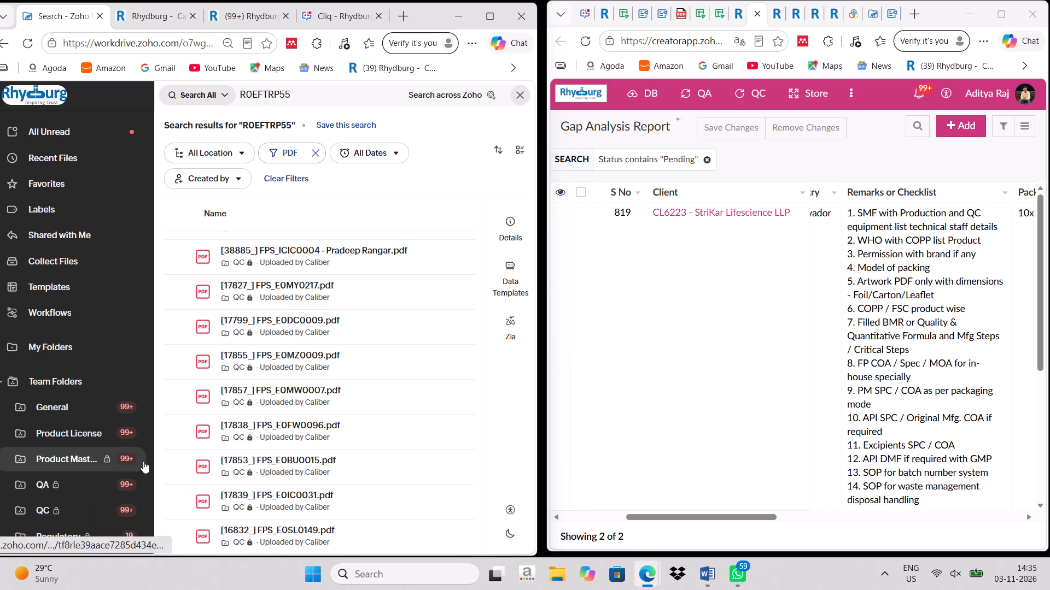
Look back through the R0EFTRP55 PDF search results in WorkDrive for the documents on gap entry 819's checklist.
scroll(169, 473, "down", 4)
scroll(225, 467, "down", 6)
scroll(225, 467, "up", 4)
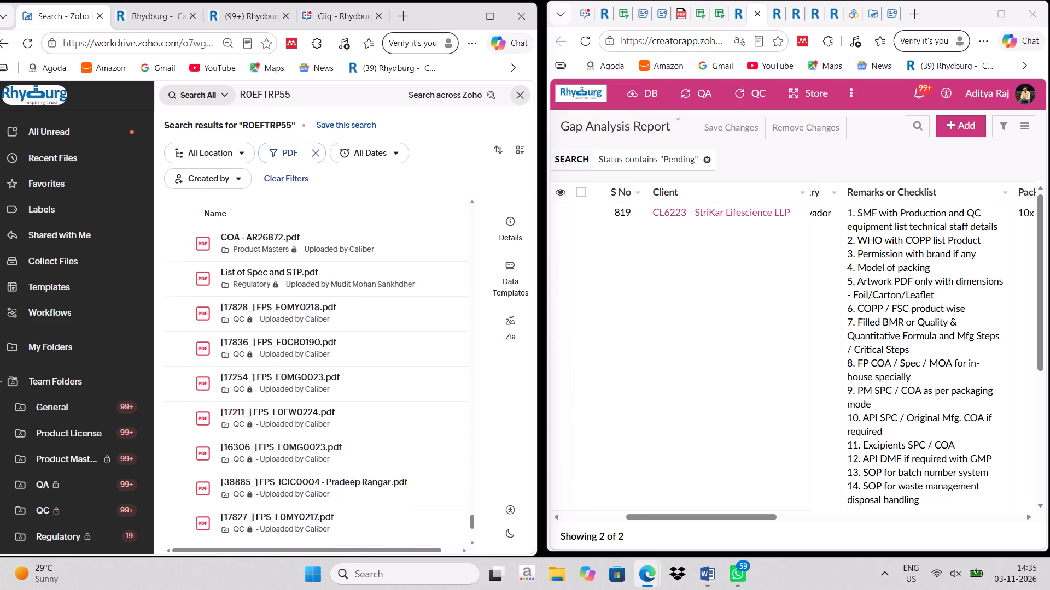
scroll(225, 467, "up", 4)
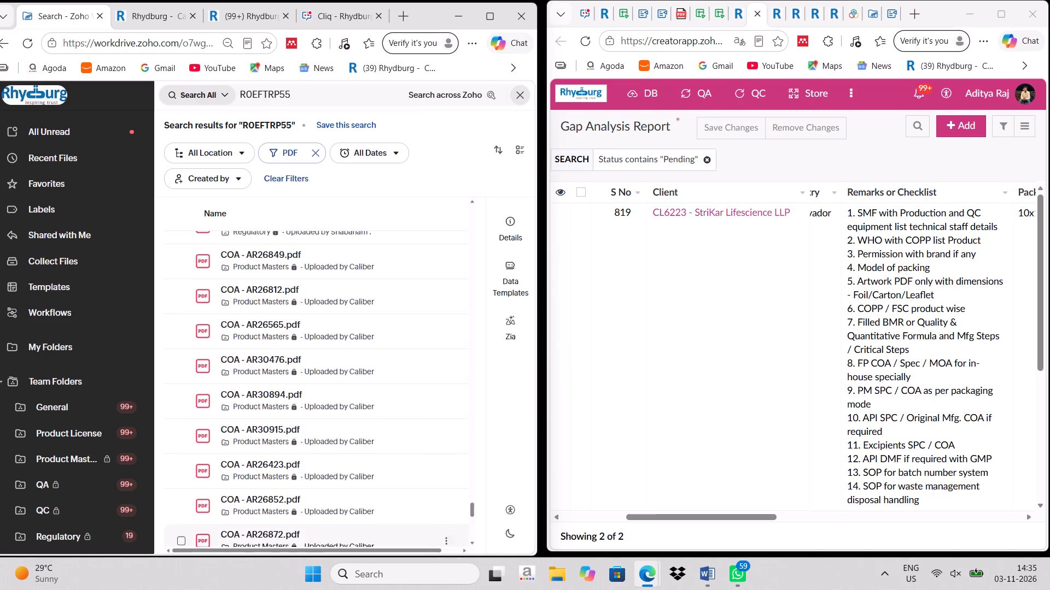
scroll(225, 467, "up", 2)
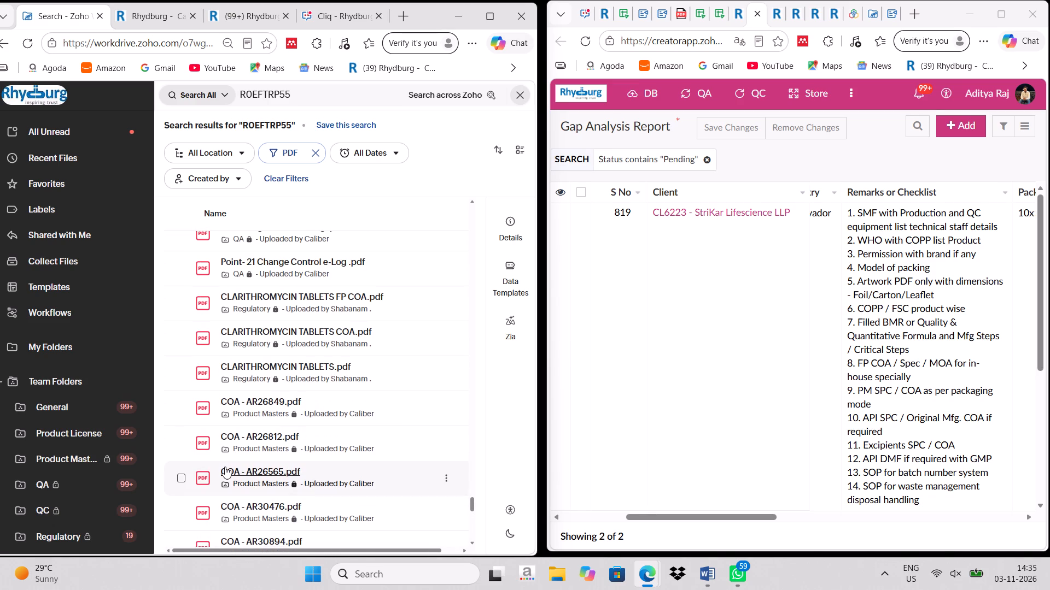
scroll(225, 467, "up", 5)
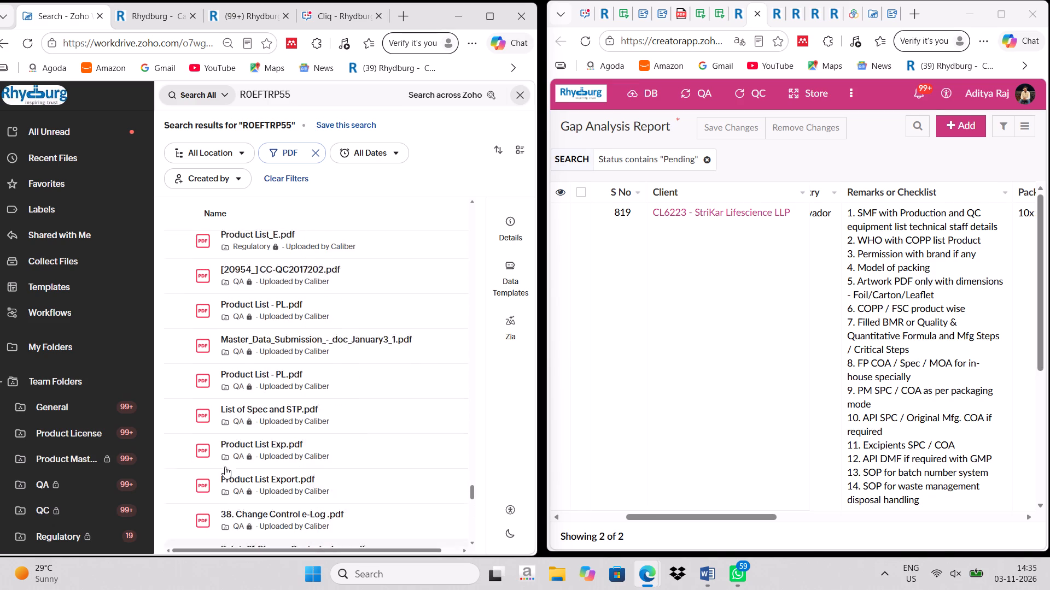
scroll(225, 467, "up", 1)
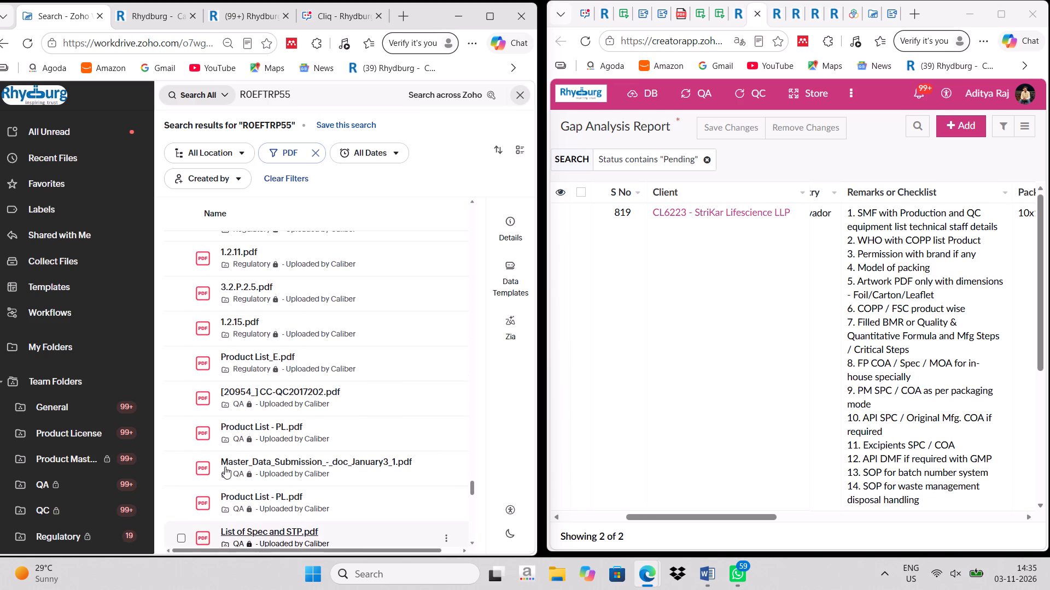
scroll(225, 467, "up", 1)
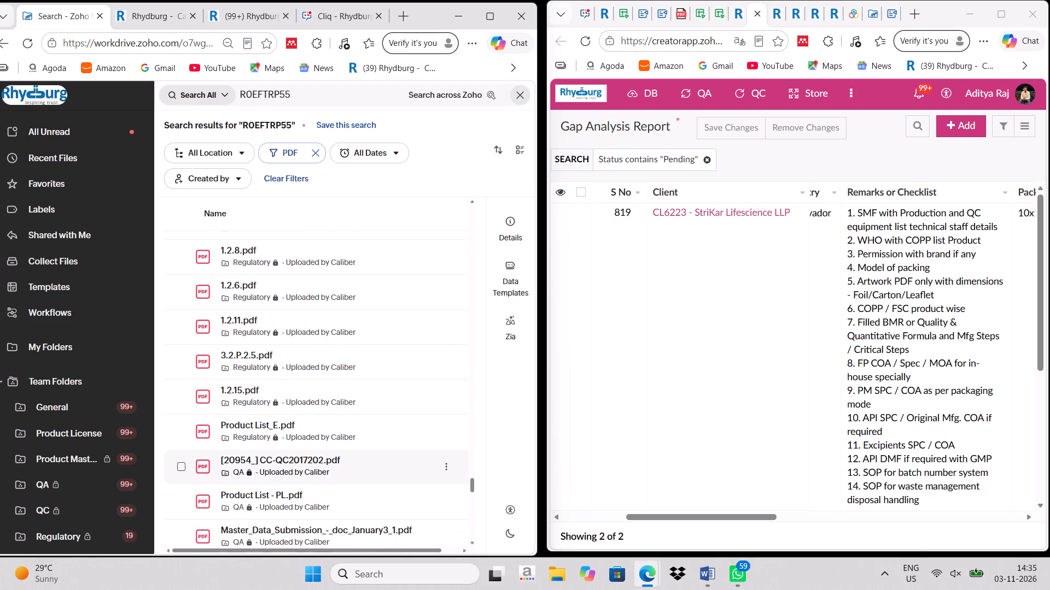
scroll(225, 467, "up", 2)
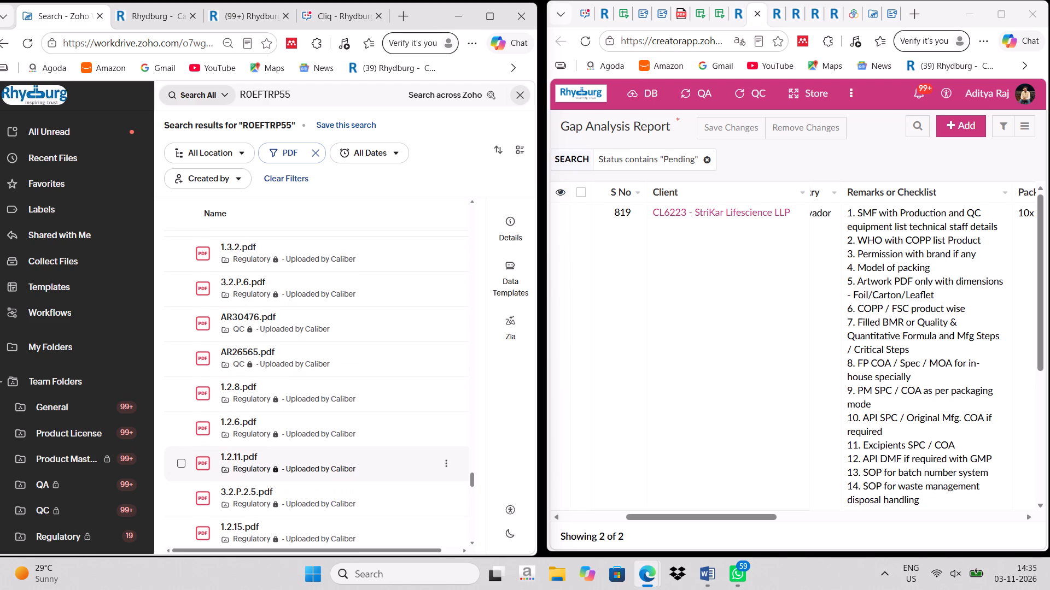
scroll(225, 467, "up", 6)
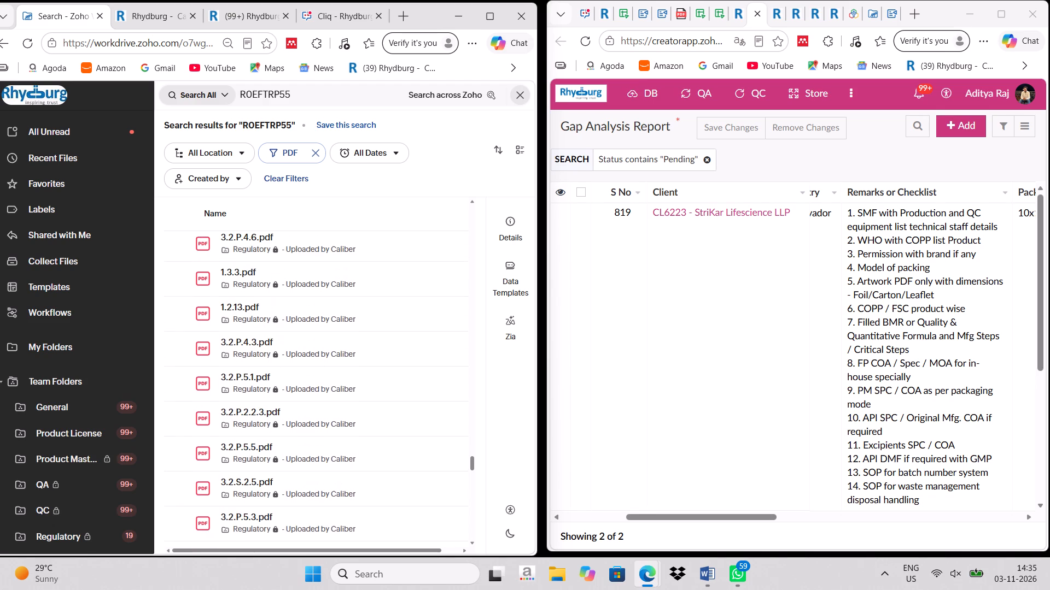
scroll(225, 467, "up", 4)
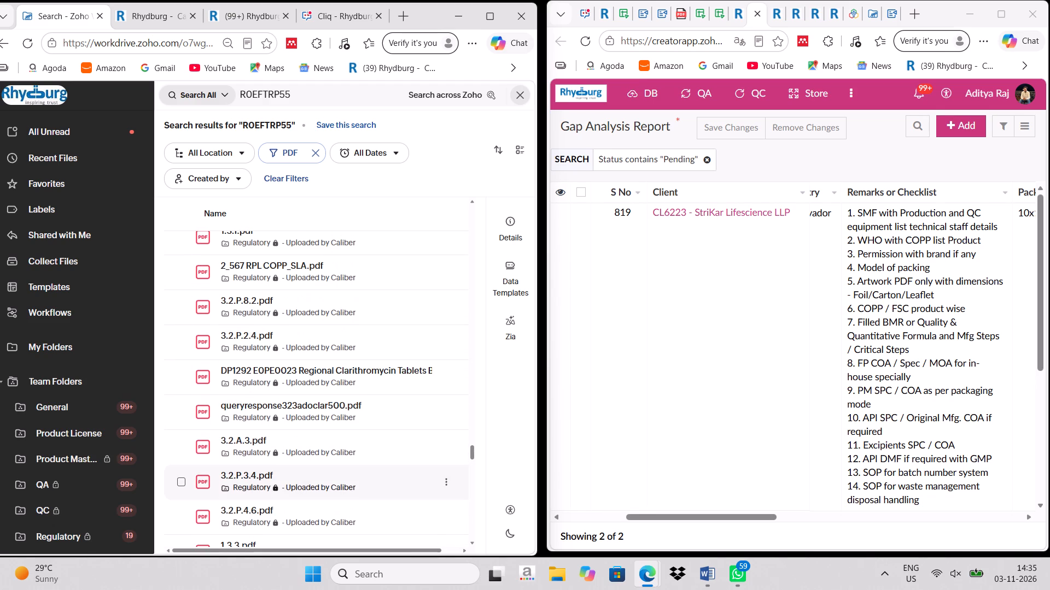
scroll(225, 467, "up", 2)
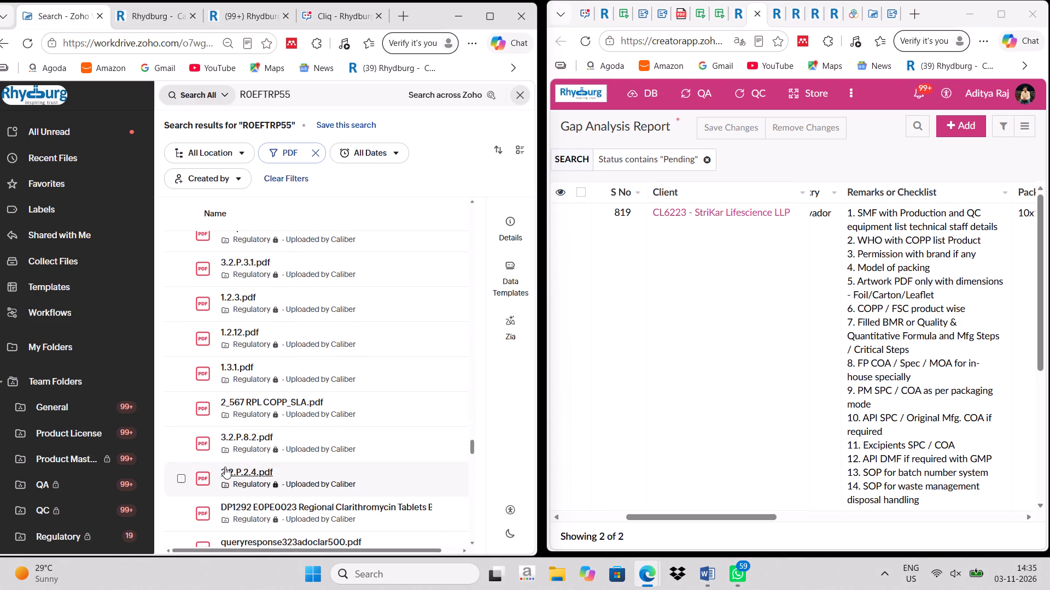
scroll(225, 467, "up", 4)
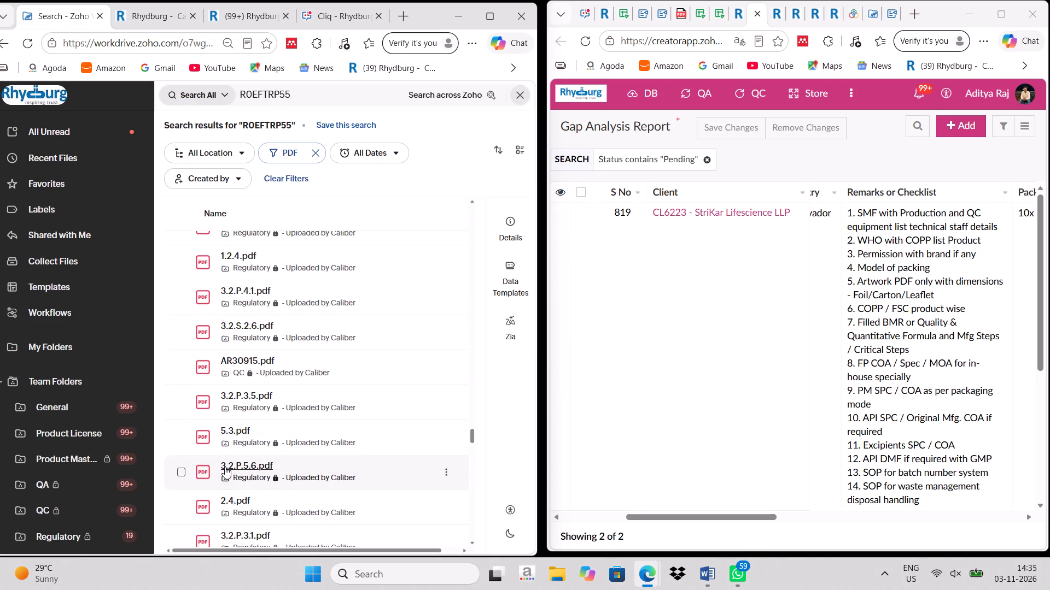
scroll(225, 467, "up", 6)
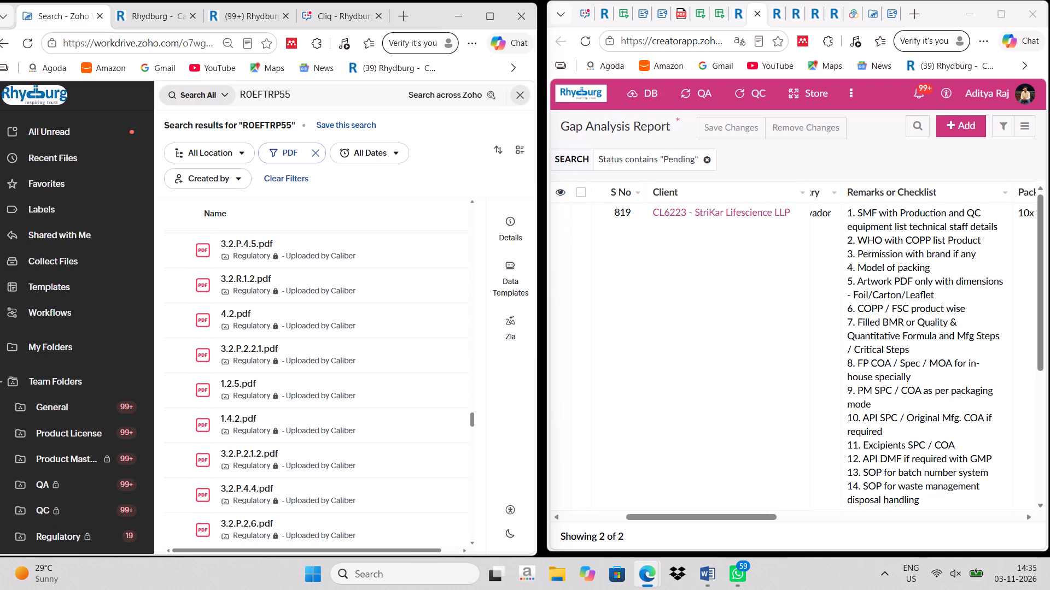
scroll(225, 467, "up", 7)
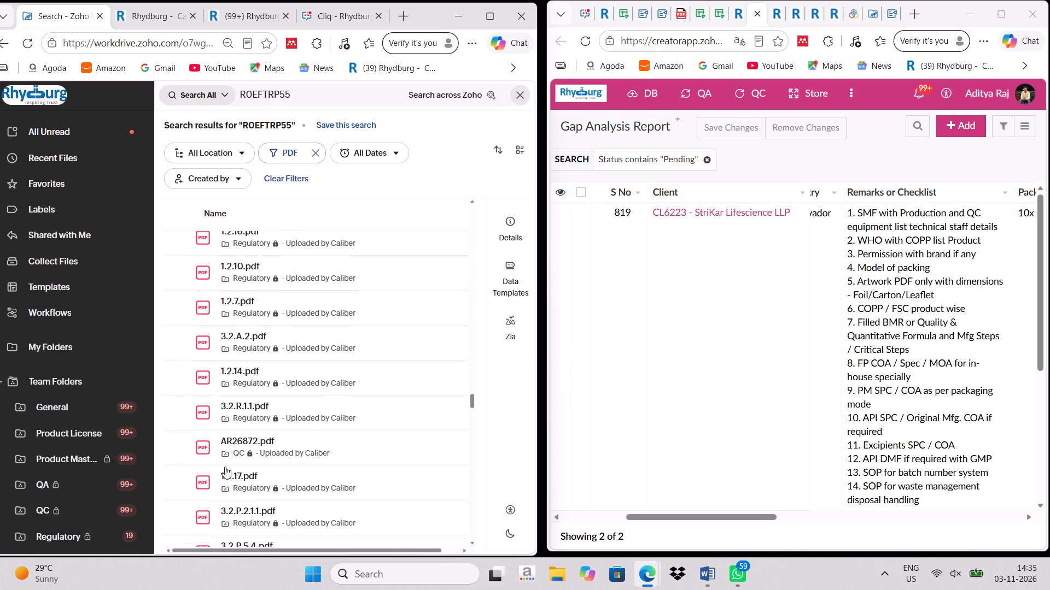
scroll(225, 467, "up", 12)
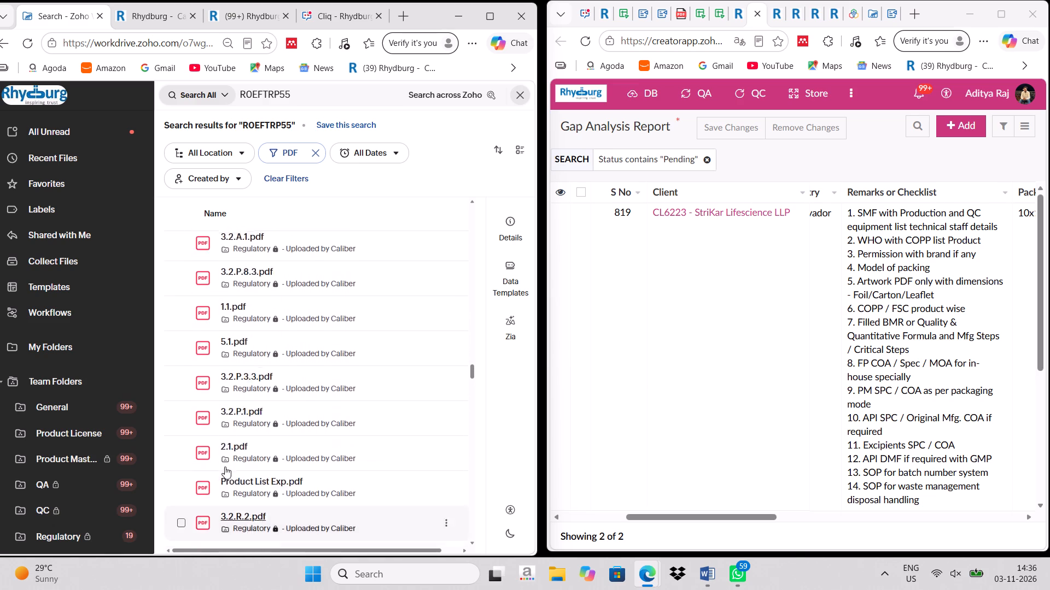
scroll(225, 467, "up", 5)
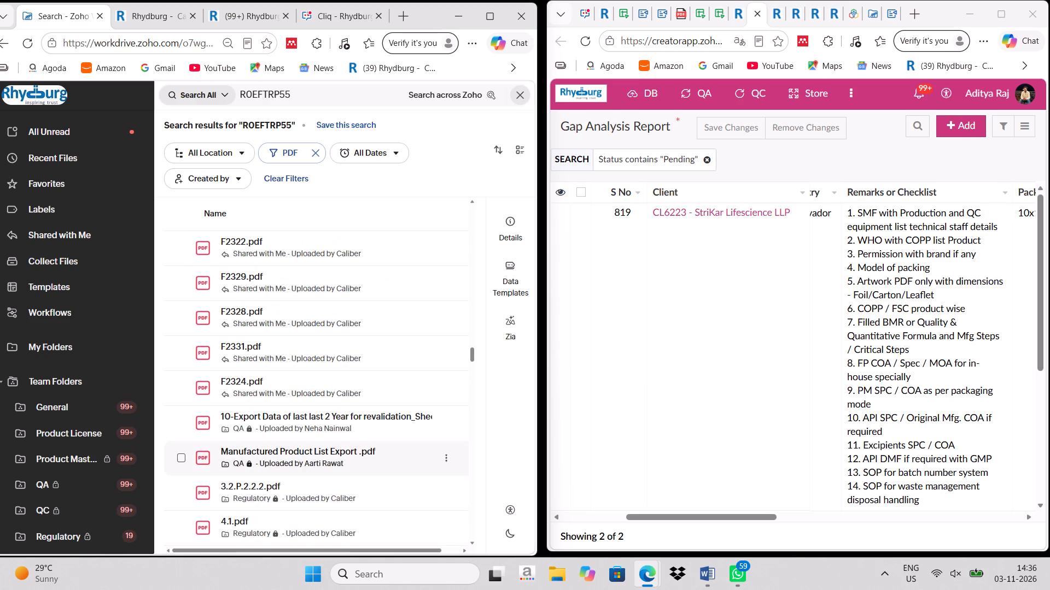
scroll(225, 467, "up", 5)
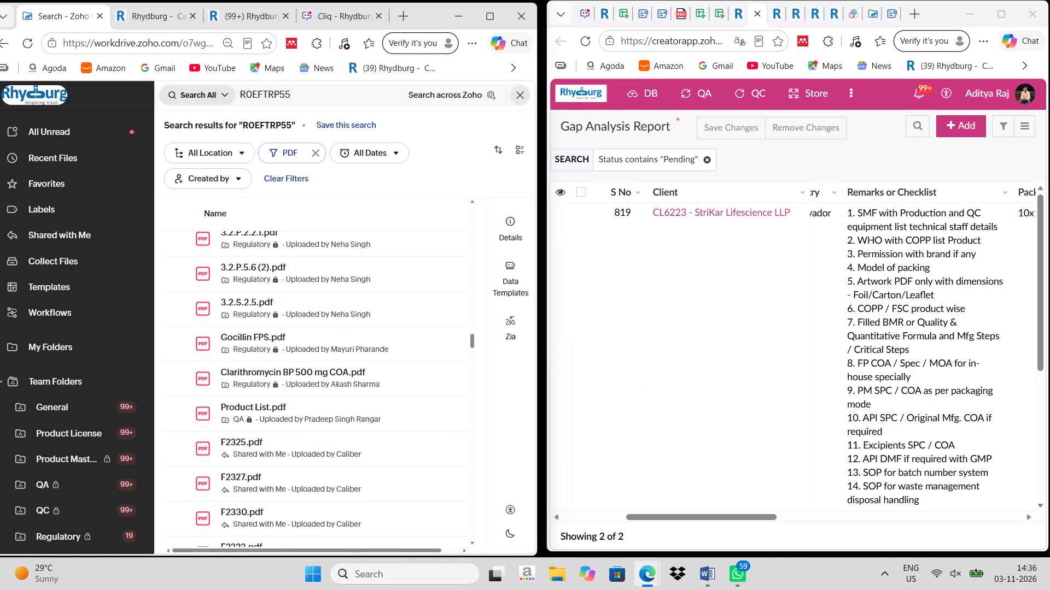
scroll(225, 467, "up", 2)
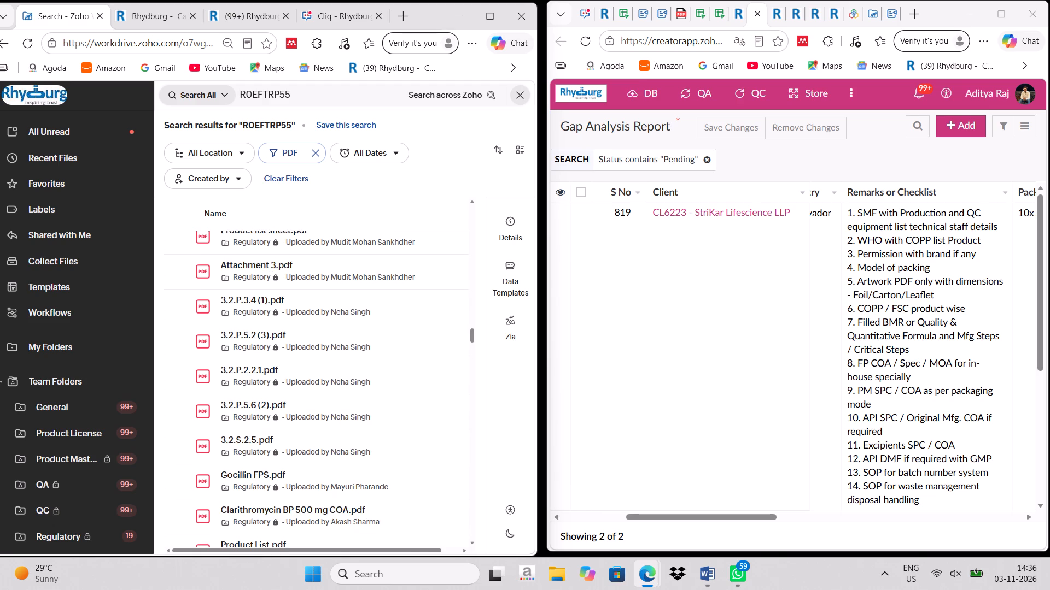
scroll(225, 467, "up", 3)
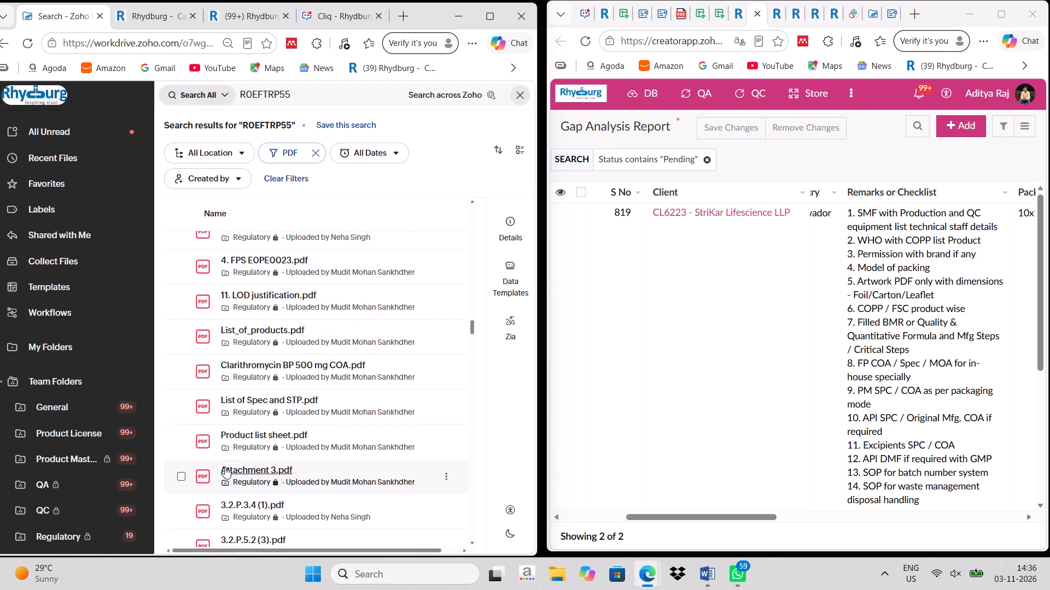
scroll(225, 467, "up", 4)
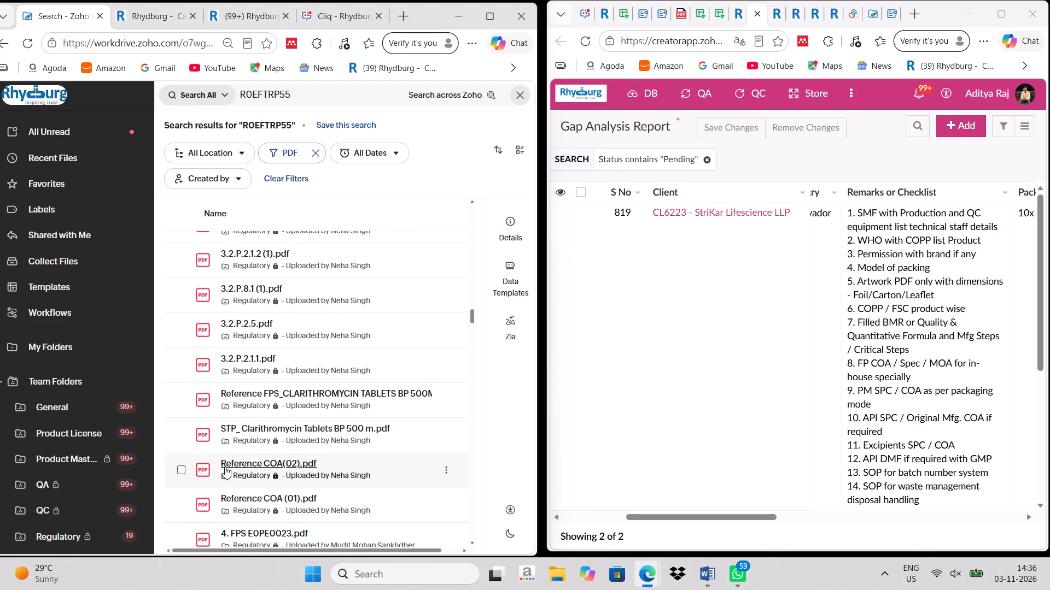
scroll(225, 467, "up", 2)
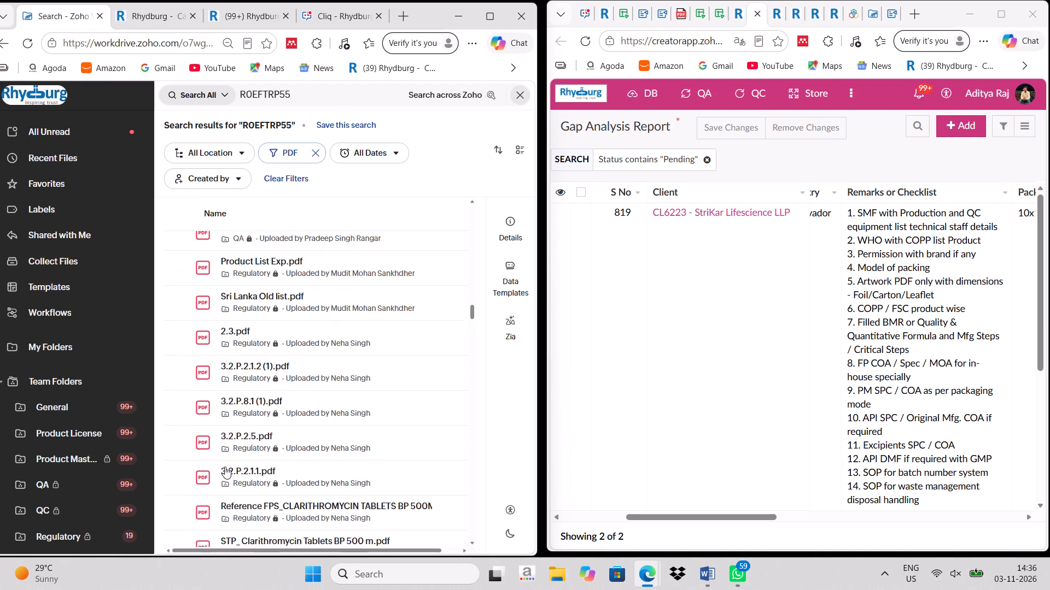
scroll(225, 467, "up", 4)
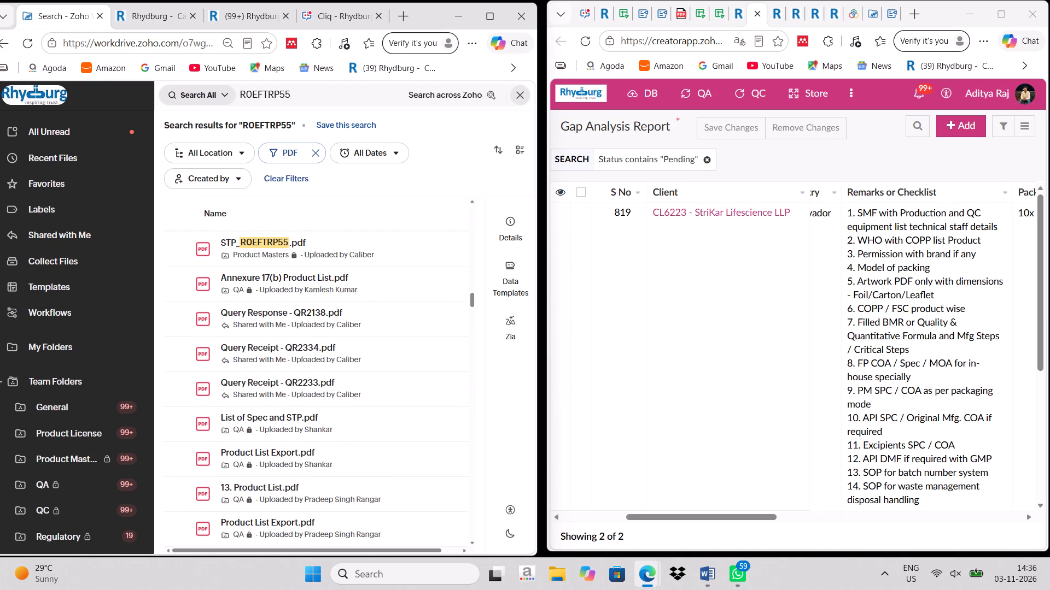
scroll(225, 467, "up", 7)
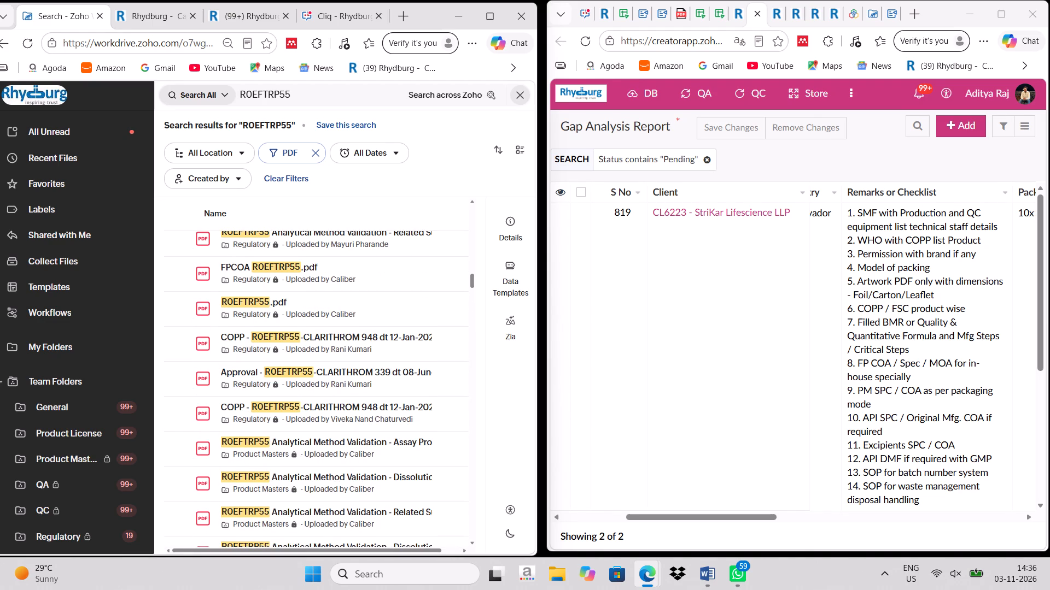
scroll(225, 467, "up", 4)
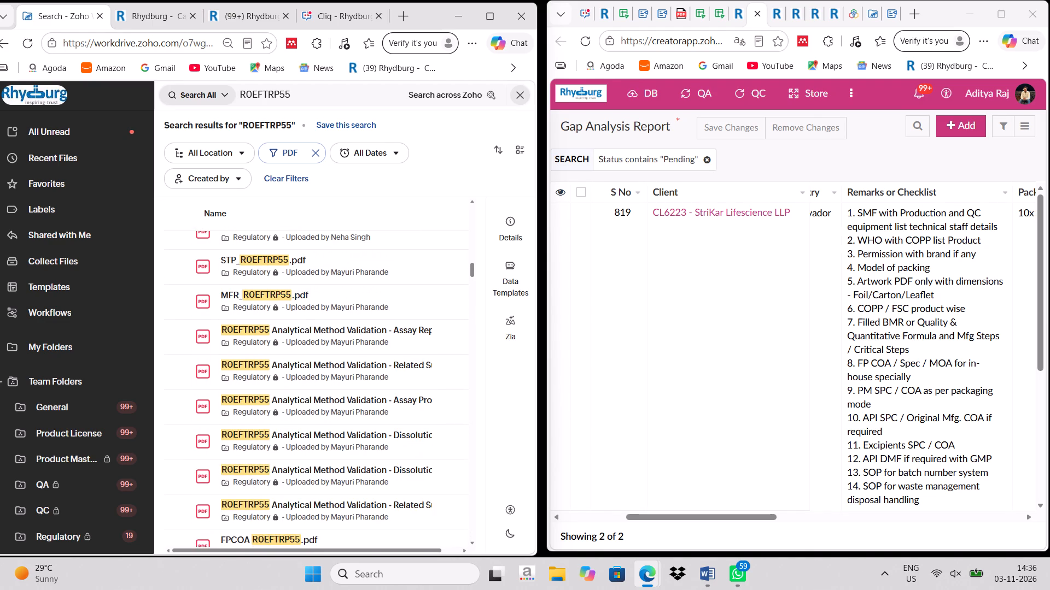
scroll(225, 467, "up", 8)
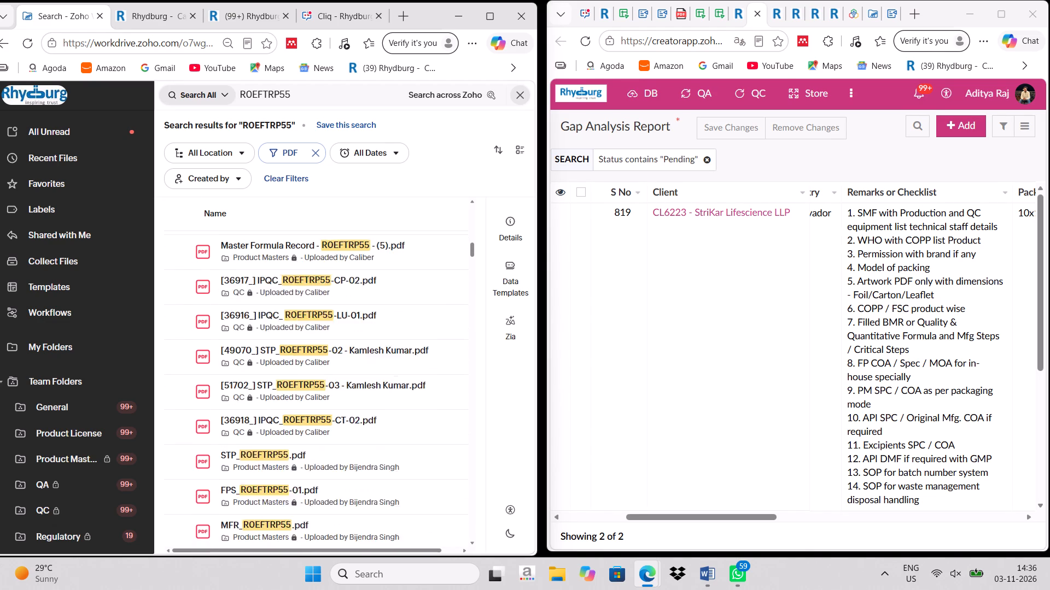
scroll(225, 467, "up", 6)
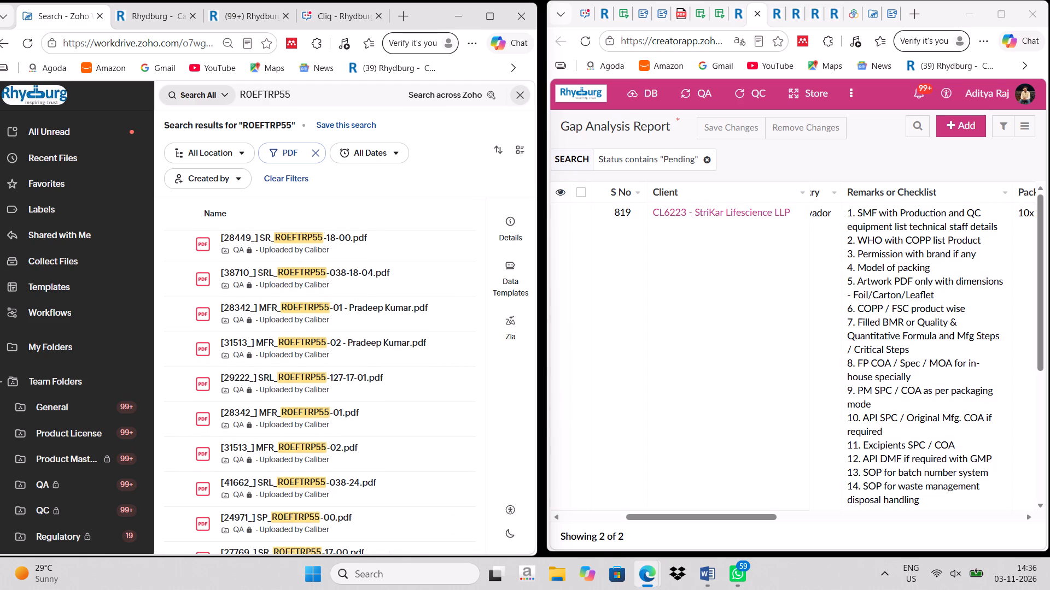
Copy the SMF checklist item into entry 819's feedback above the COPP line: "SMF with Production and QC equipment list technical staff details (nOT AVAILABLE)".
left_click(772, 10)
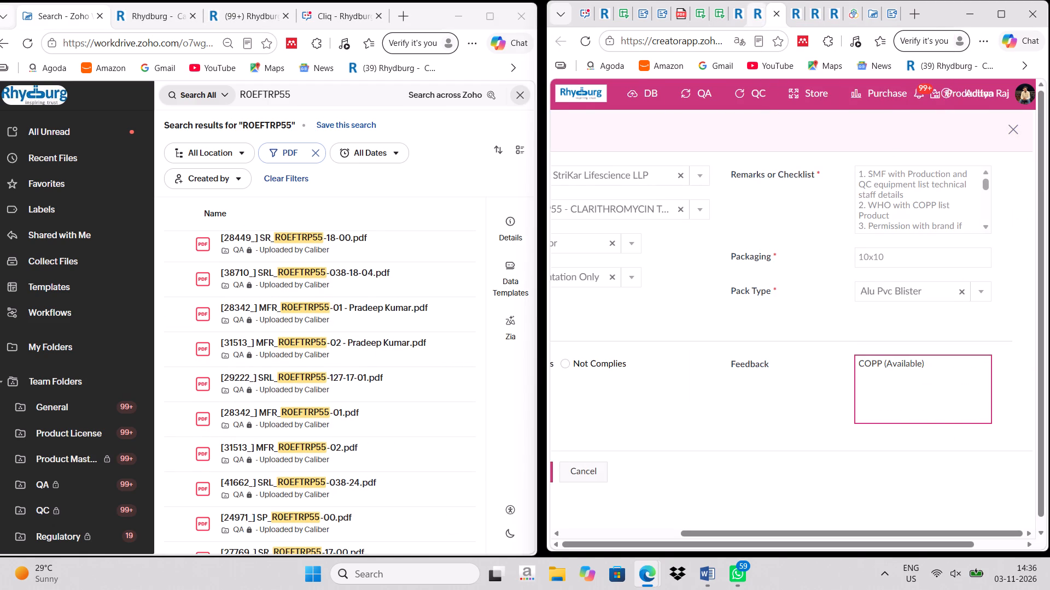
left_click(753, 18)
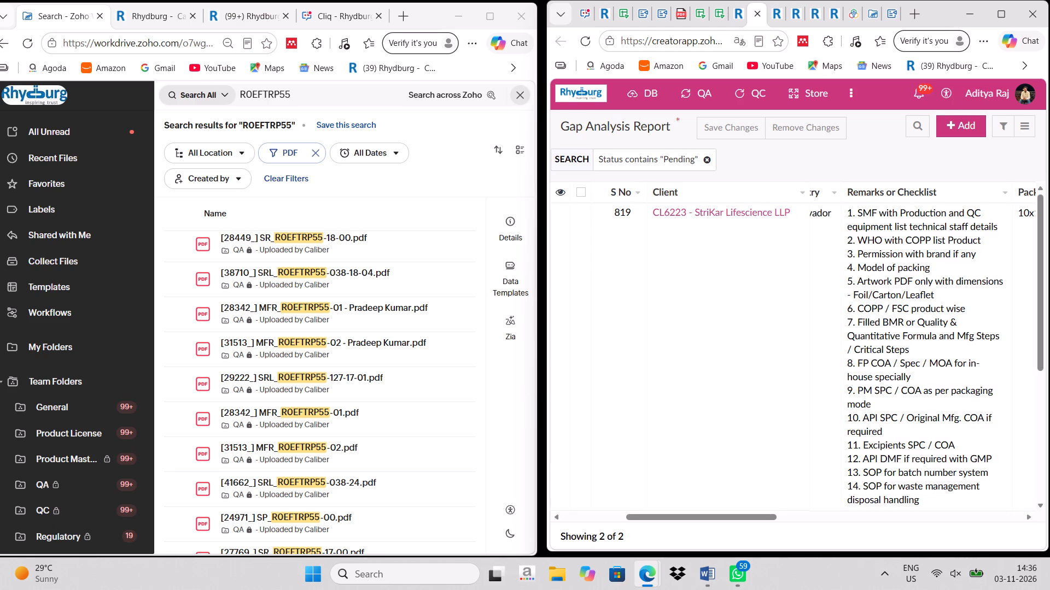
left_click_drag(859, 209, 958, 235)
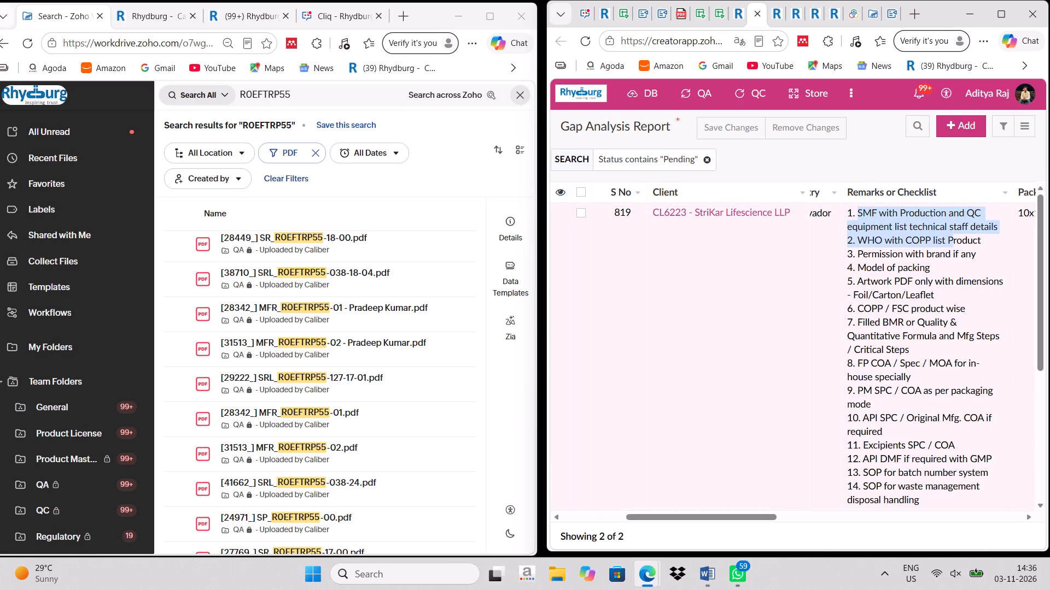
left_click_drag(958, 235, 1000, 227)
left_click(1027, 171)
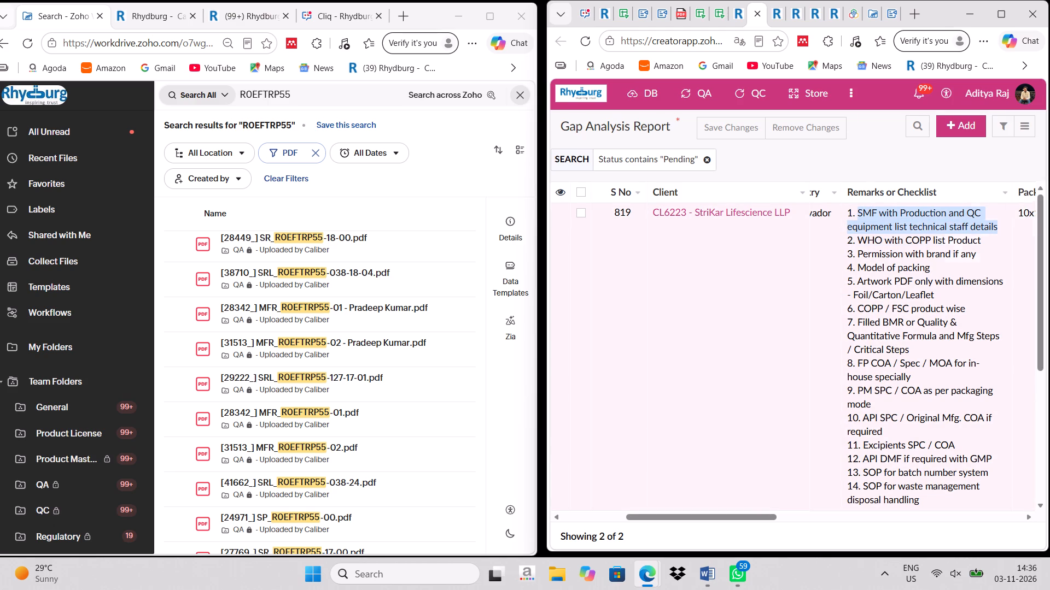
left_click(778, 14)
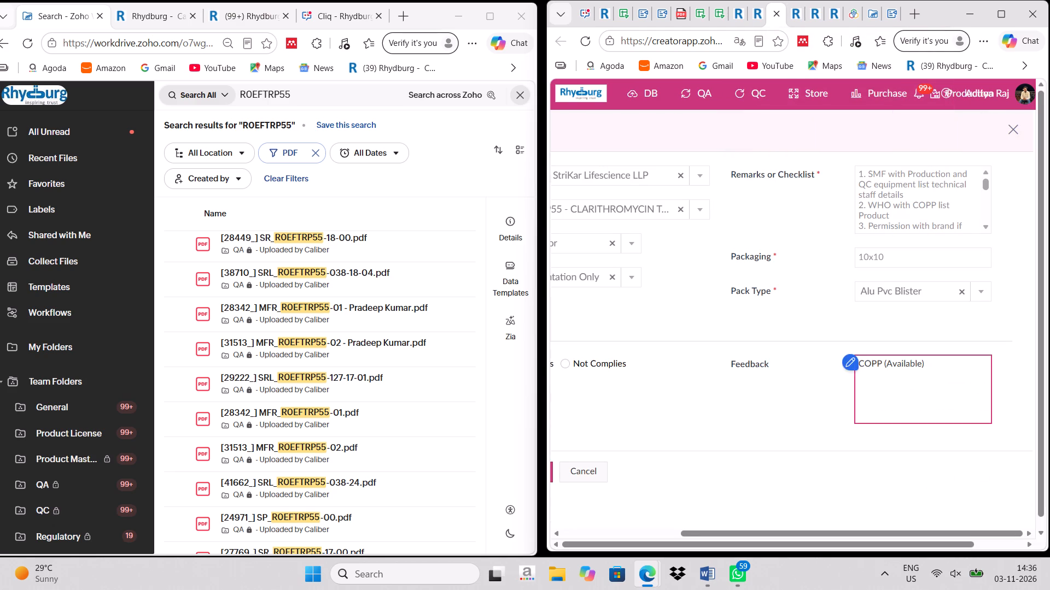
left_click(865, 359)
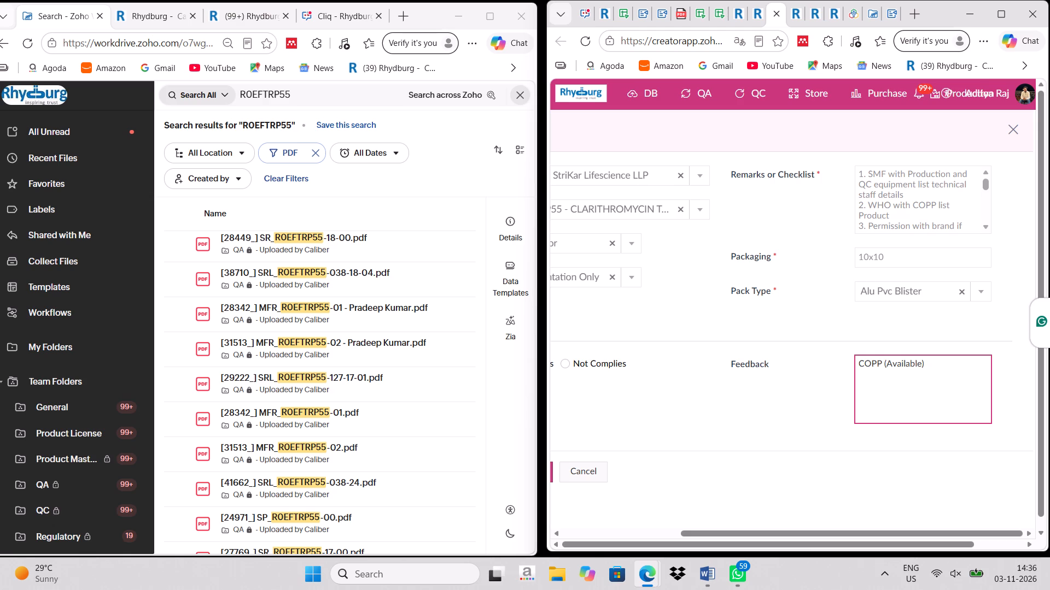
left_click(860, 363)
key("Return")
key("Return")
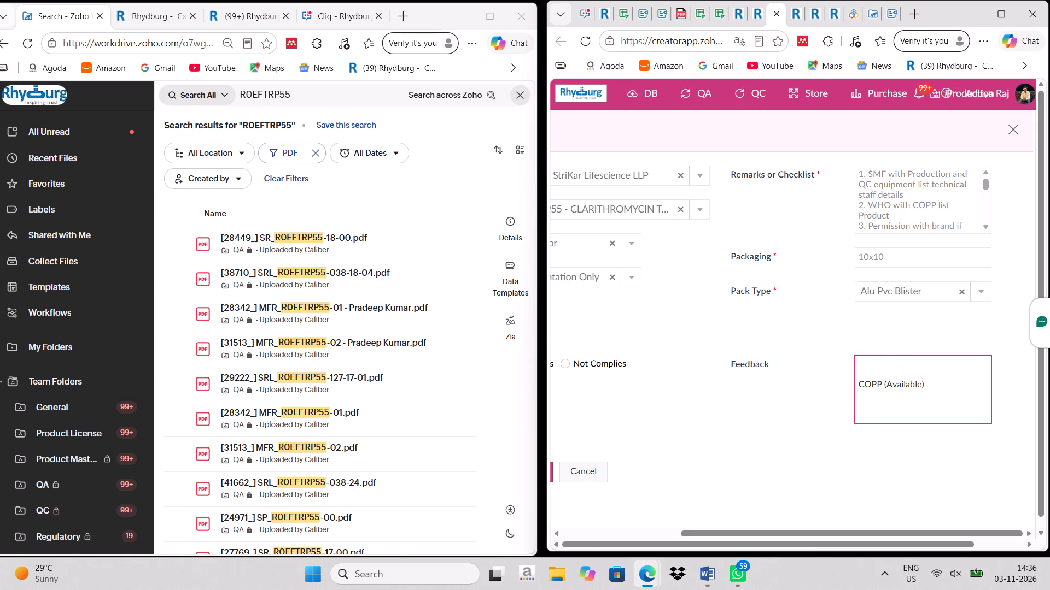
left_click(862, 362)
key("ctrl+v")
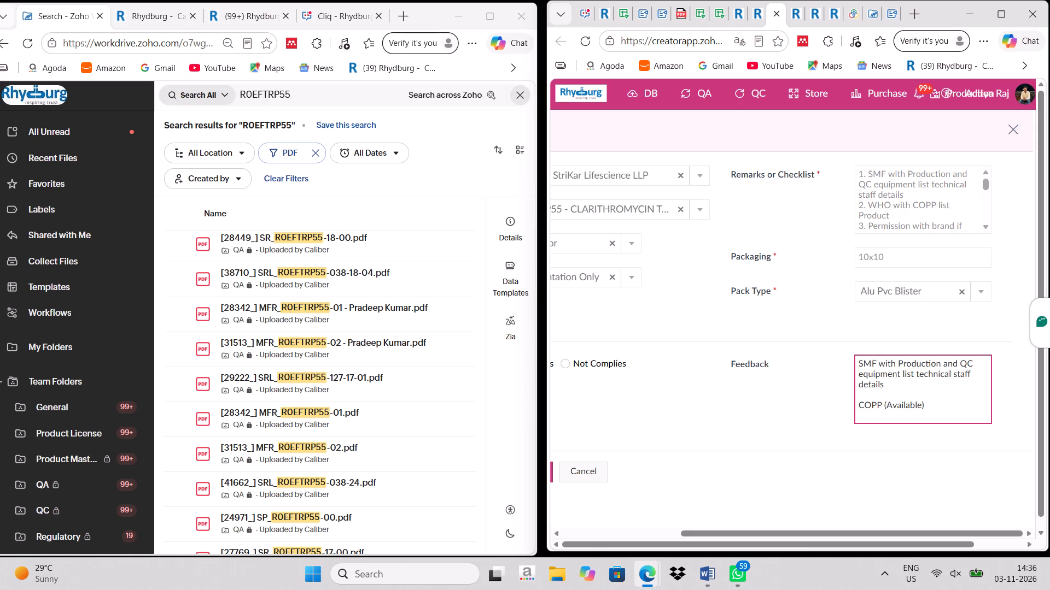
key("space")
type("(")
type("nOT AVAILABLE)")
Rewrite the SMF line's status in entry 819's feedback as "(Not available)" and add an extra blank line before the COPP line.
key("BackSpace")
key("BackSpace")
key("BackSpace")
key("BackSpace")
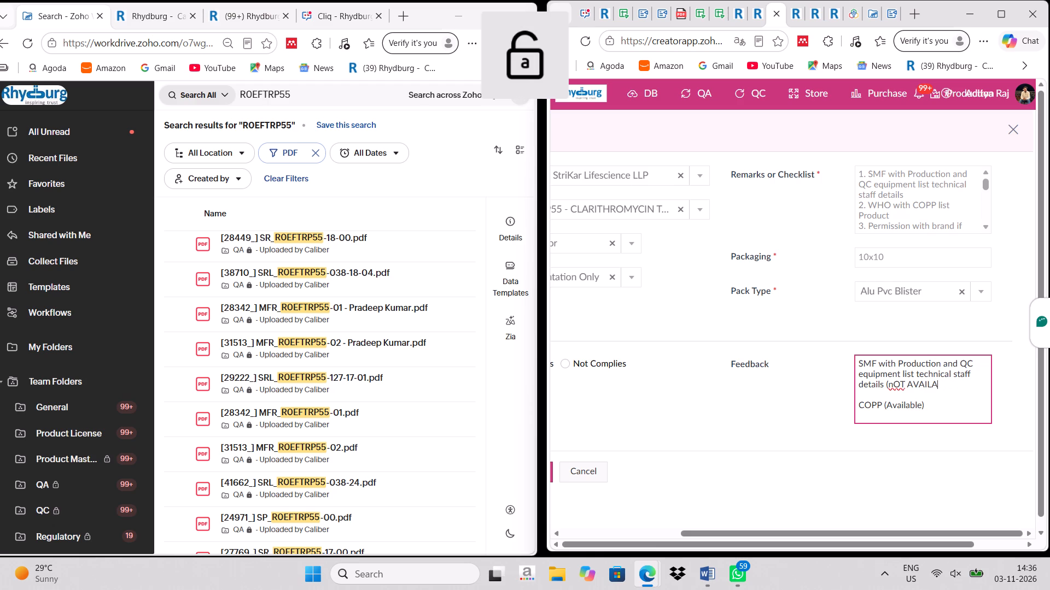
key("BackSpace")
key("BackSpace")
key("BackSpace")
key("BackSpace")
key("BackSpace")
key("BackSpace")
key("BackSpace")
key("BackSpace")
key("BackSpace")
key("BackSpace")
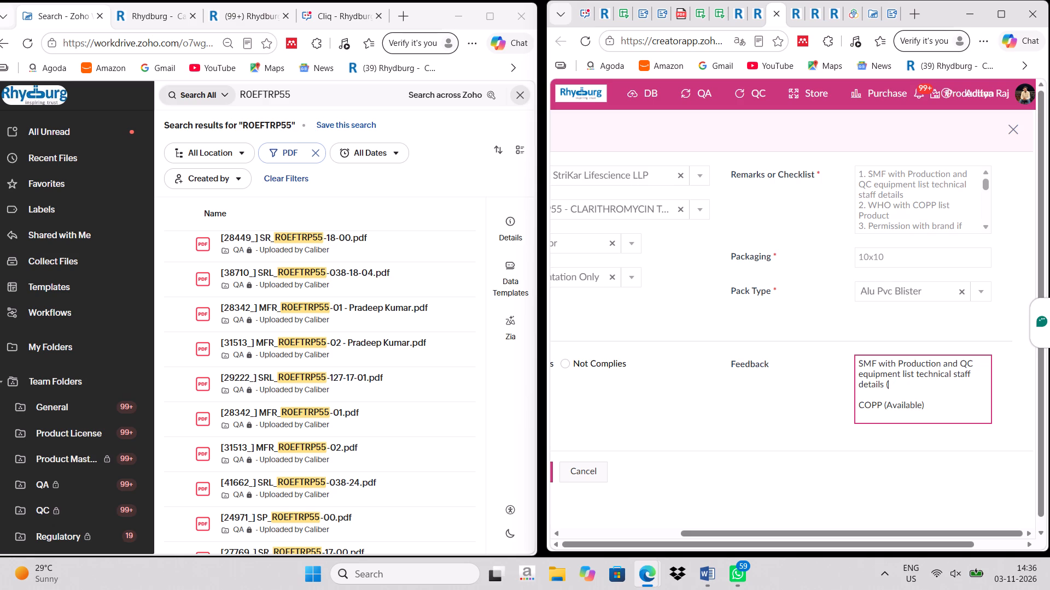
type("Not available)")
key("shift+parenright")
key("BackSpace")
key("Return")
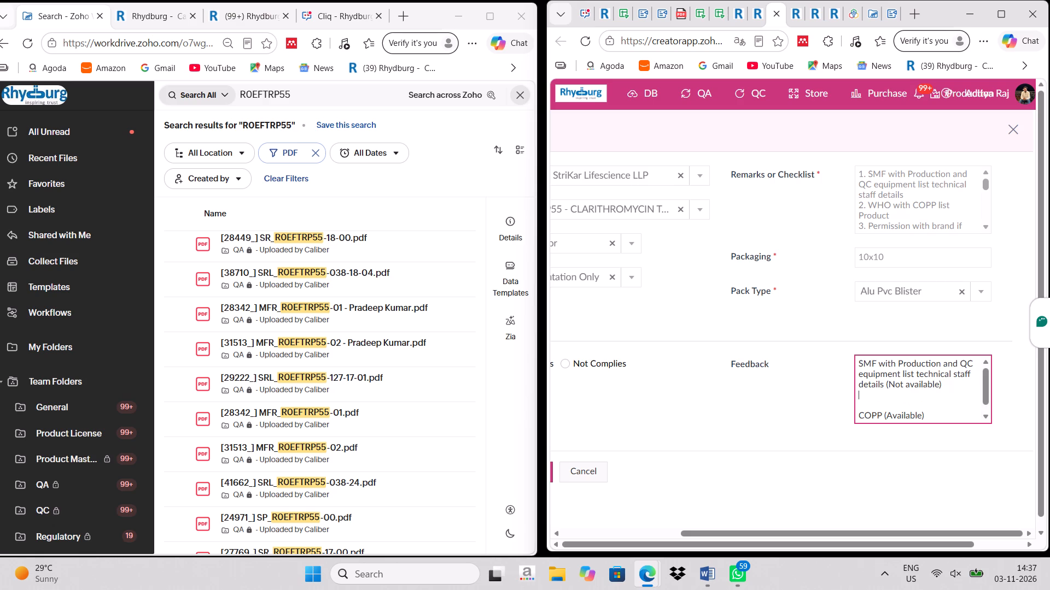
key("Up")
key("Down")
key("Down")
Switch to the Rhydburg page open just before entry 819's form.
left_click(756, 12)
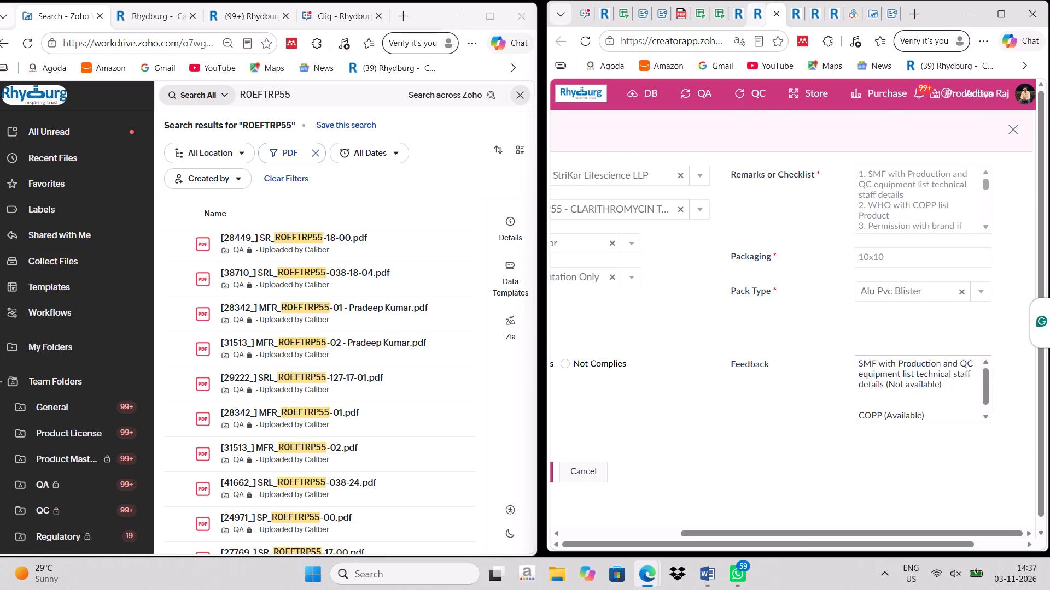
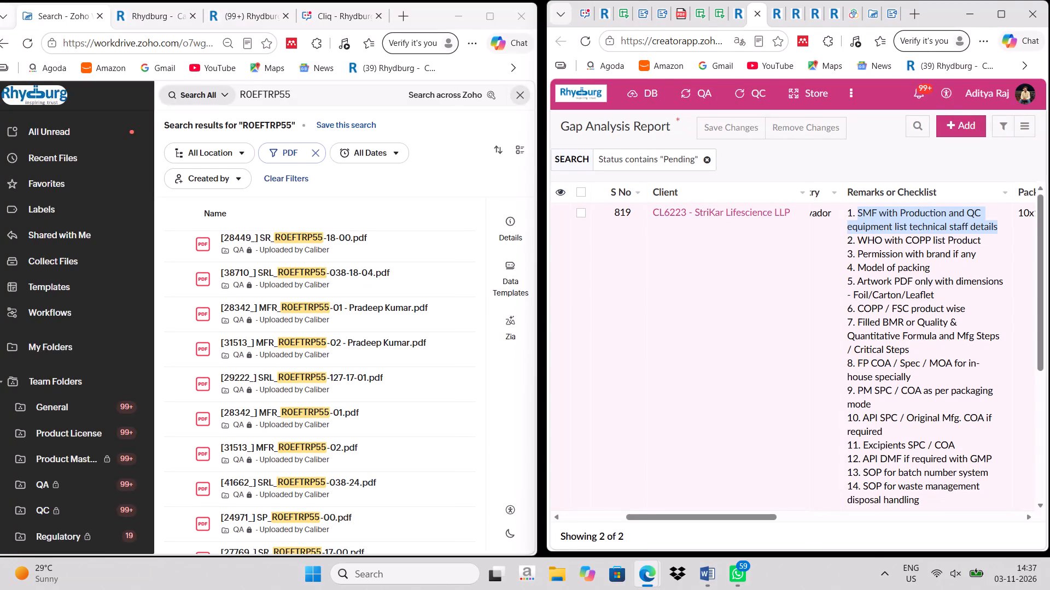
Copy checklist item 2, "WHO with COPP list Product", from gap entry 819 and return to its feedback form.
left_click_drag(856, 238, 979, 238)
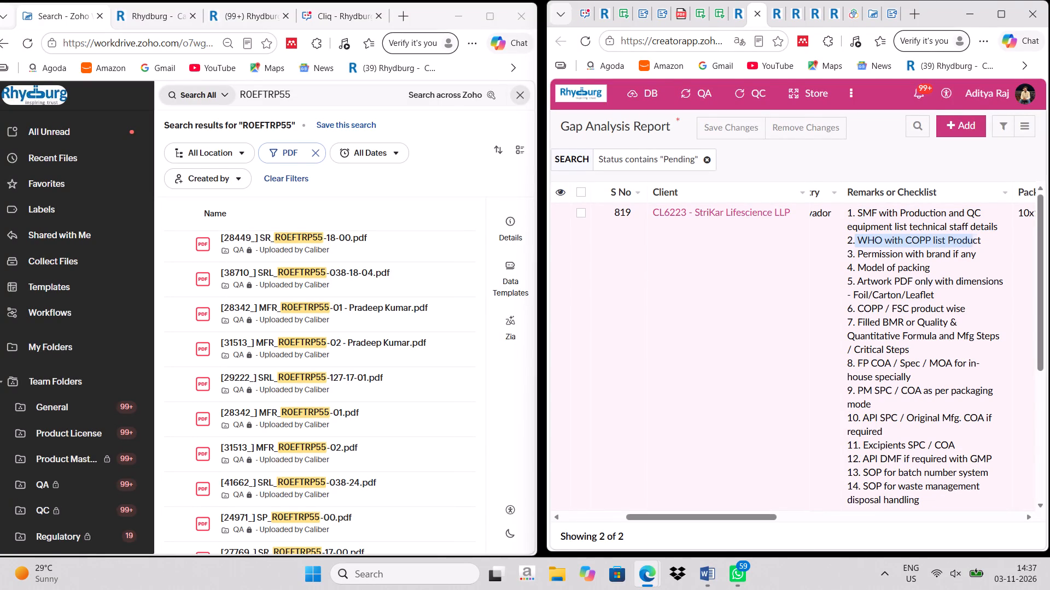
left_click_drag(979, 238, 977, 236)
left_click(1011, 187)
left_click(774, 9)
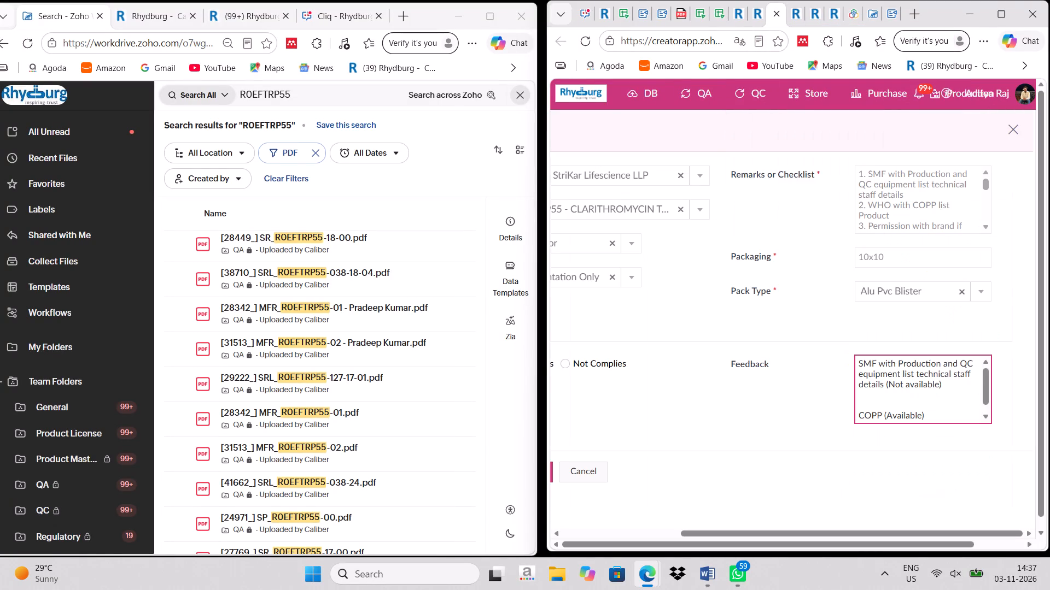
Number the SMF line in entry 819's feedback with "1.".
left_click(860, 363)
type("1.")
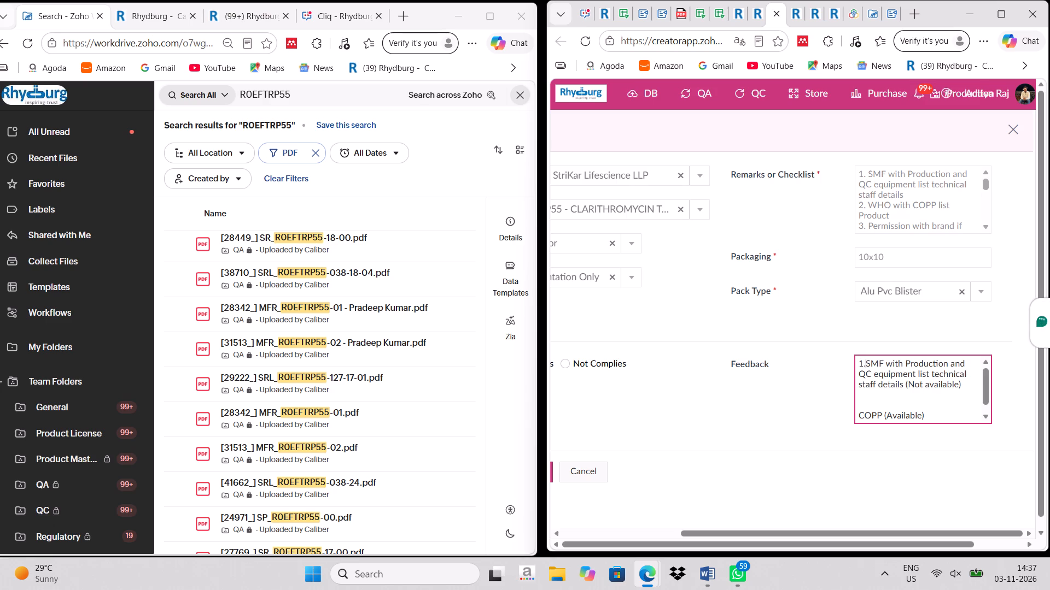
Add feedback line "2. WHO with COPP list Product (Not available)" directly below the SMF line, with no blank line between them.
left_click(964, 386)
key("Return")
key("Return")
key("BackSpace")
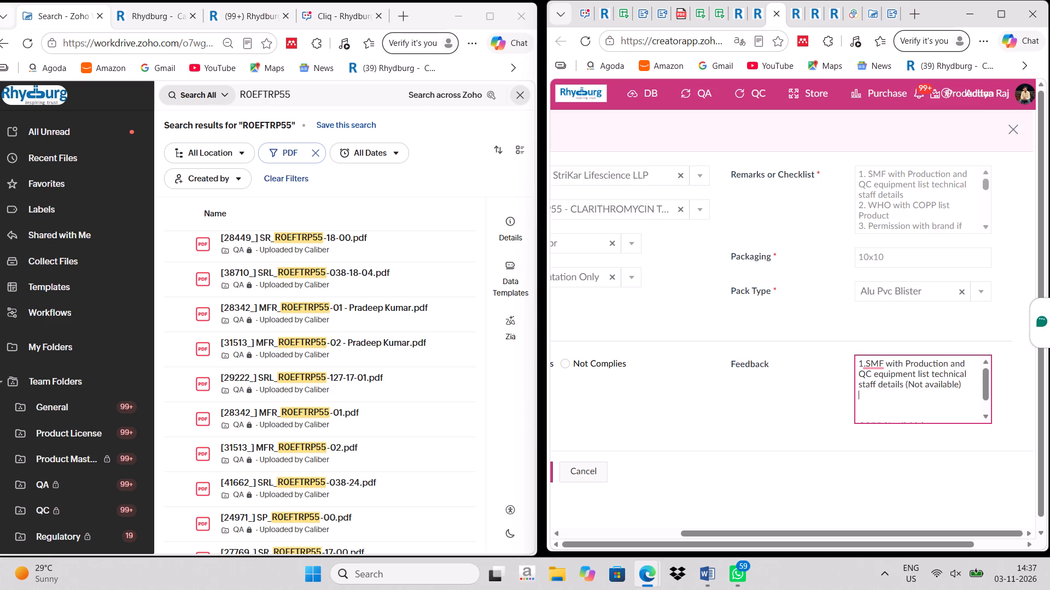
key("Return")
type("2.")
key("ctrl+v")
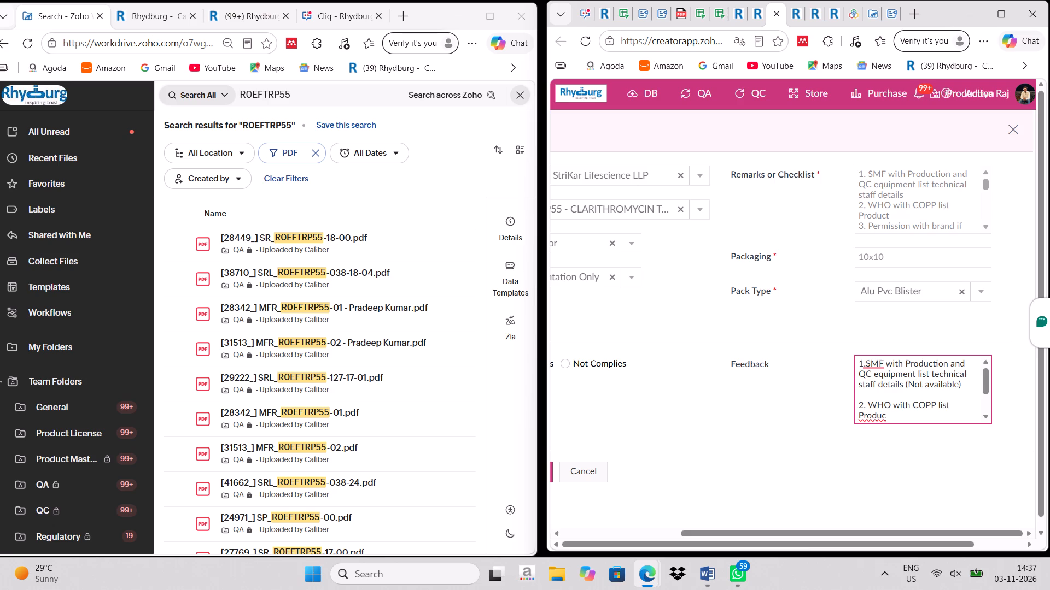
key("t")
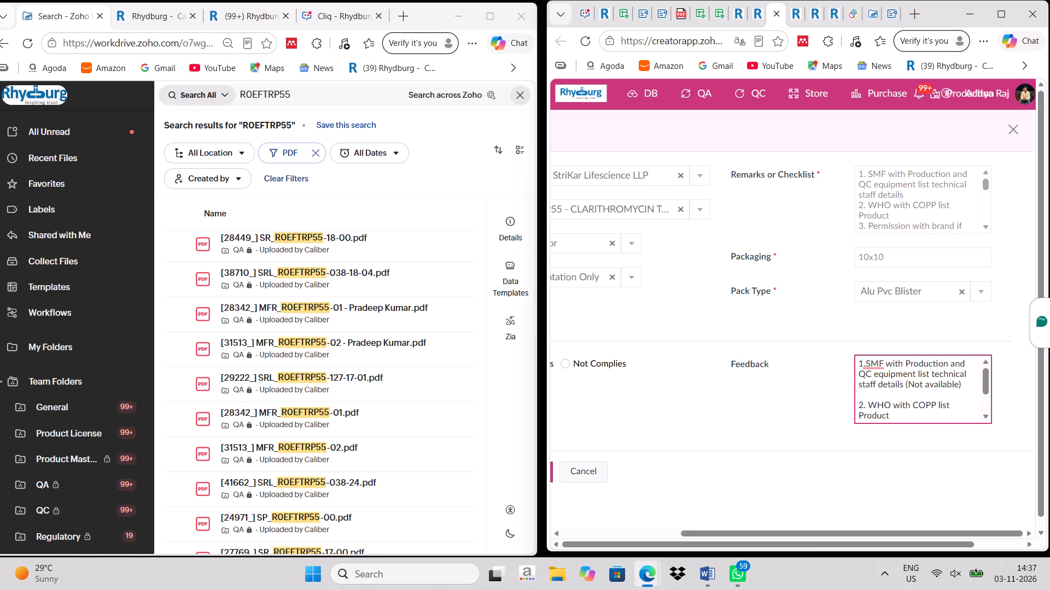
left_click(860, 393)
key("BackSpace")
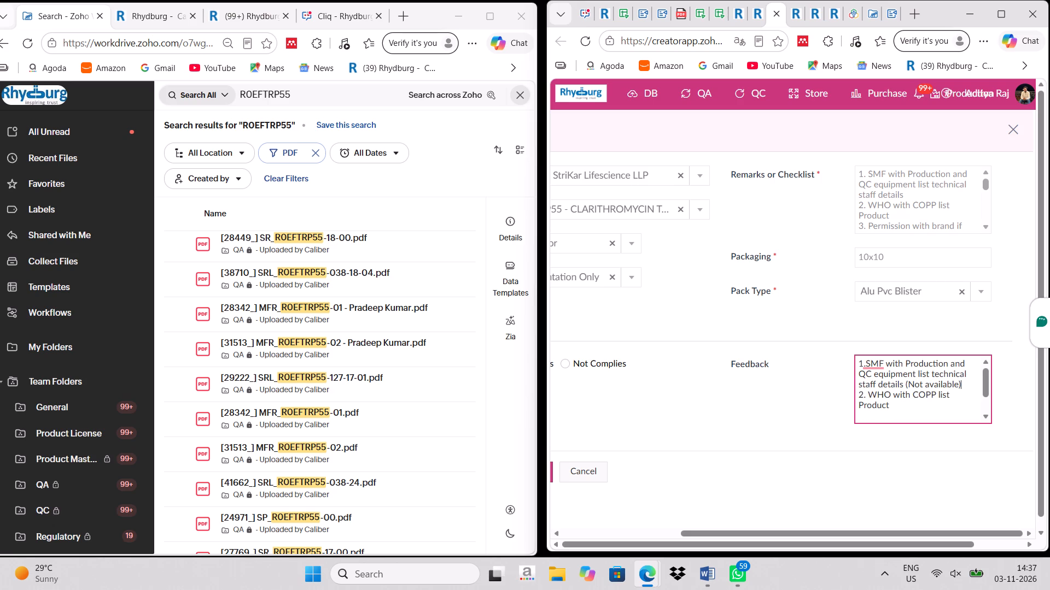
left_click(902, 404)
key("space")
type("(Not available")
key("shift+parenright")
Move the COPP line directly under line 2 as "3.COPP (Available)" and remove the blank lines.
key("Return")
key("3")
scroll(902, 404, "down", 1)
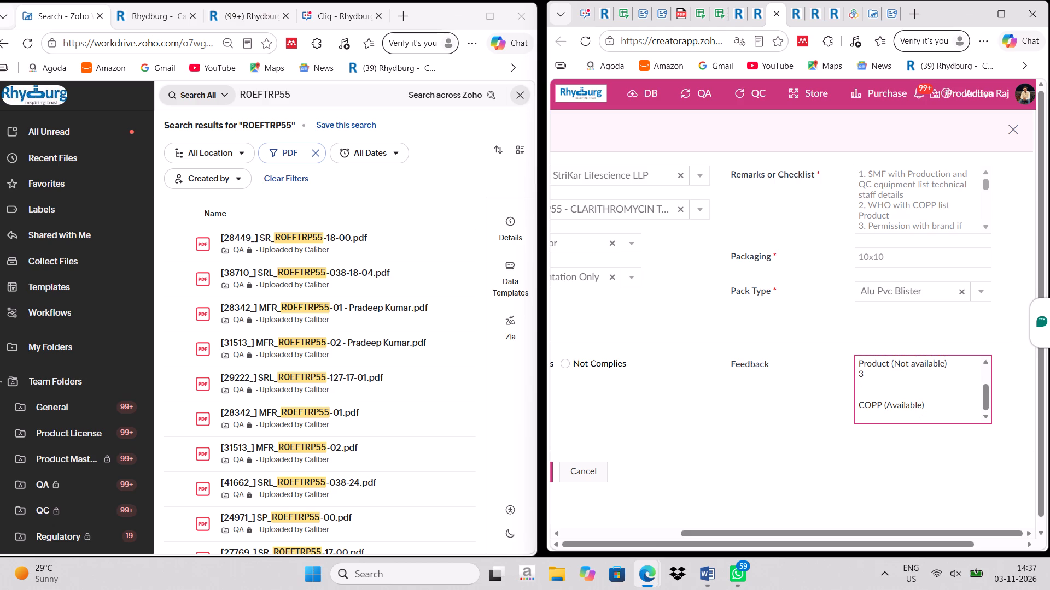
key("period")
left_click_drag(862, 405, 882, 413)
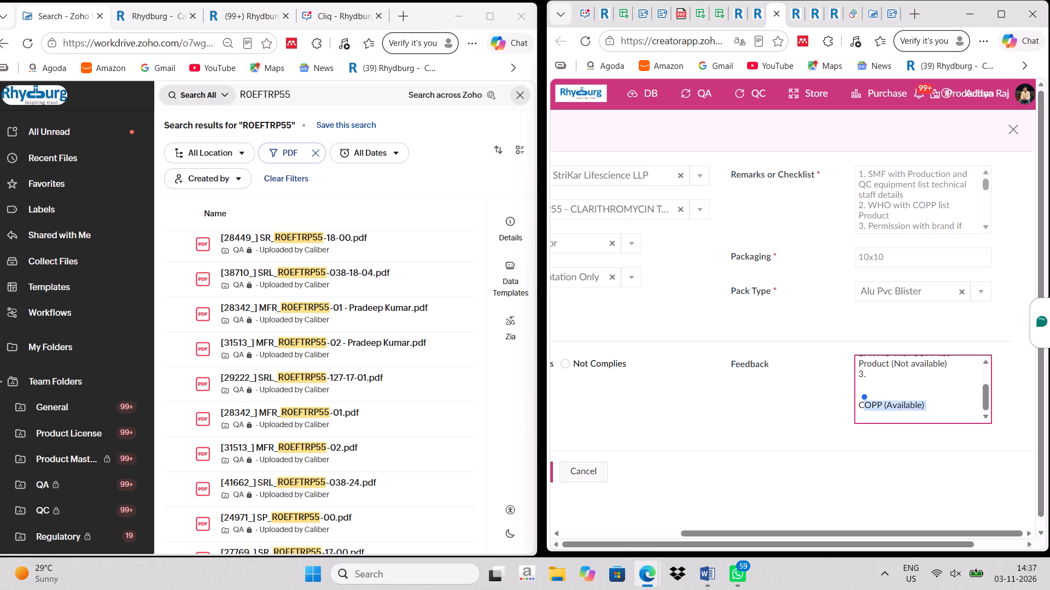
key("ctrl+x")
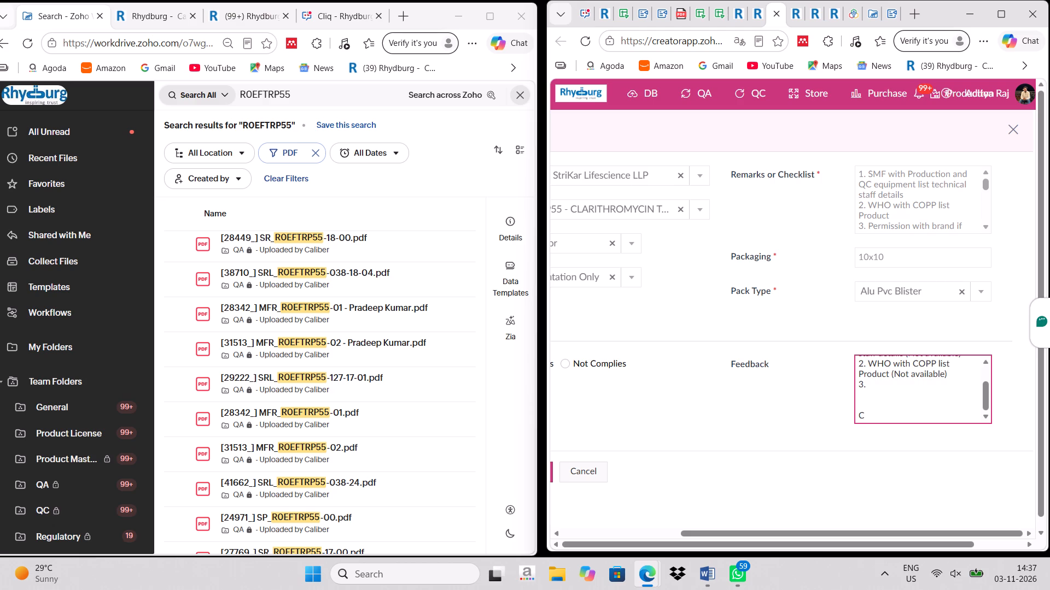
key("BackSpace")
key("BackSpace")
key("BackSpace")
key("BackSpace")
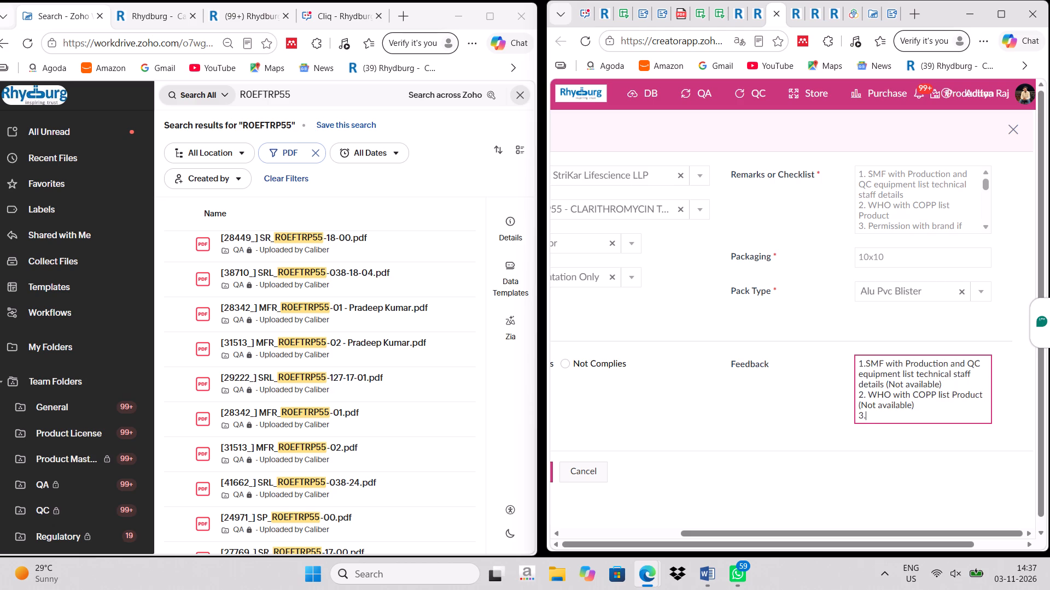
key("ctrl+c")
key("ctrl+v")
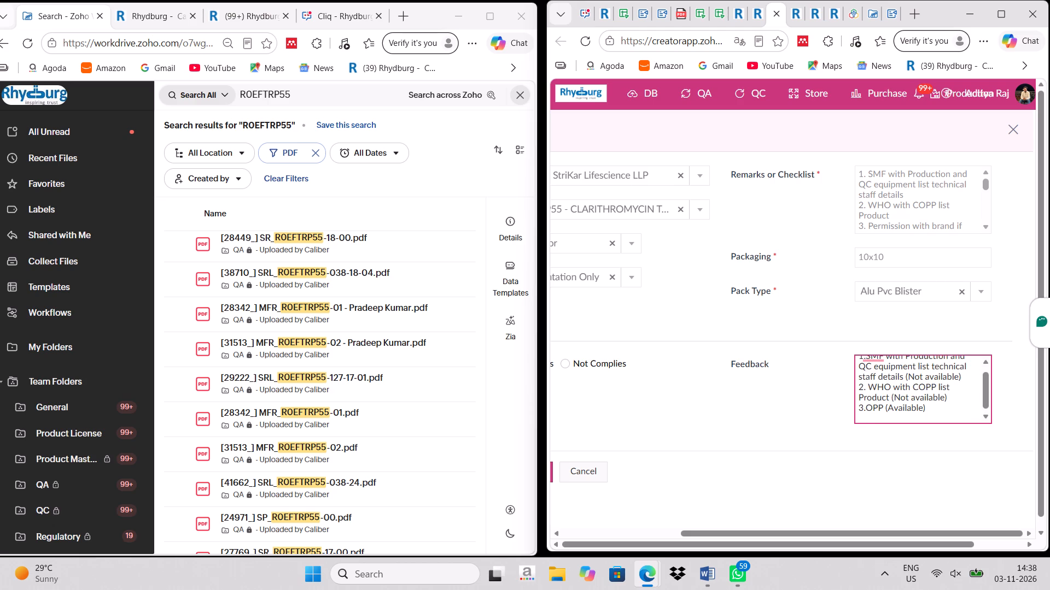
left_click(866, 408)
key("shift+c")
Copy entry 819's checklist item 14 into the feedback as line 4: "4.SOP for waste management disposal handling (Available)".
left_click(739, 13)
left_click(757, 12)
left_click(778, 10)
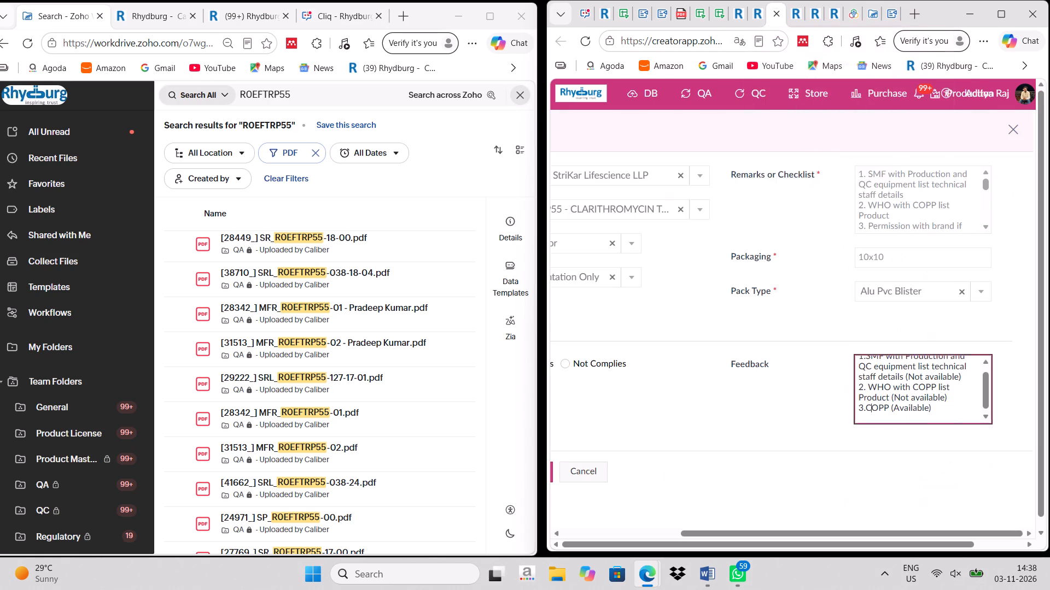
left_click(756, 16)
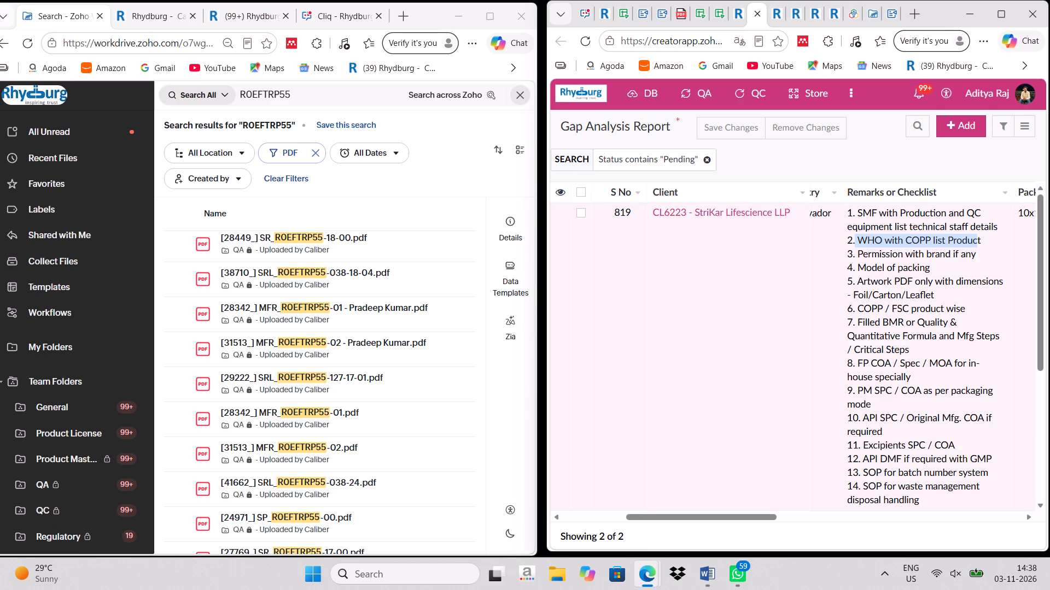
left_click_drag(862, 482, 893, 491)
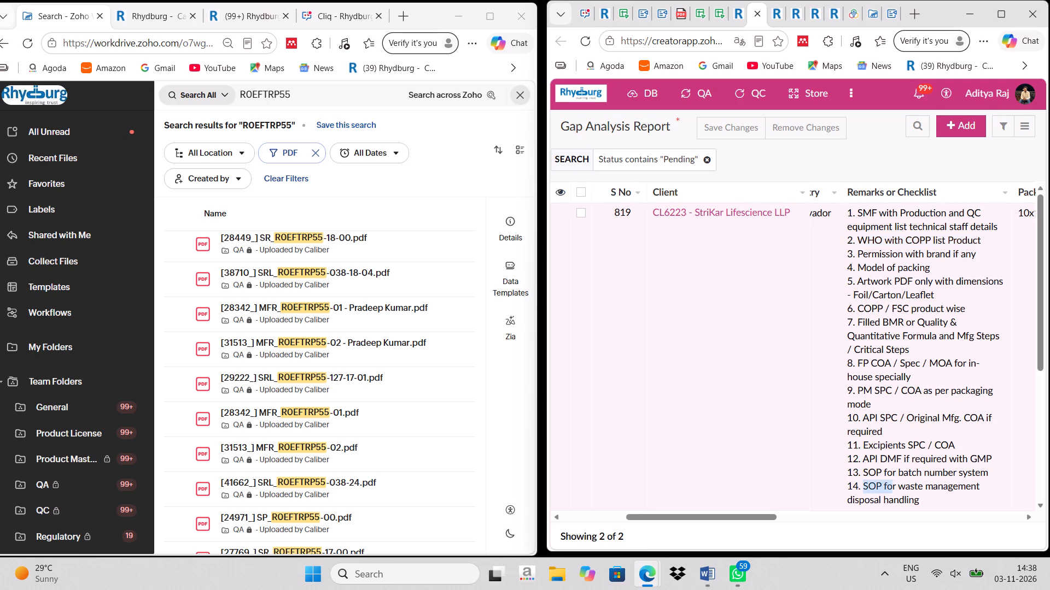
left_click_drag(893, 491, 919, 359)
left_click(951, 306)
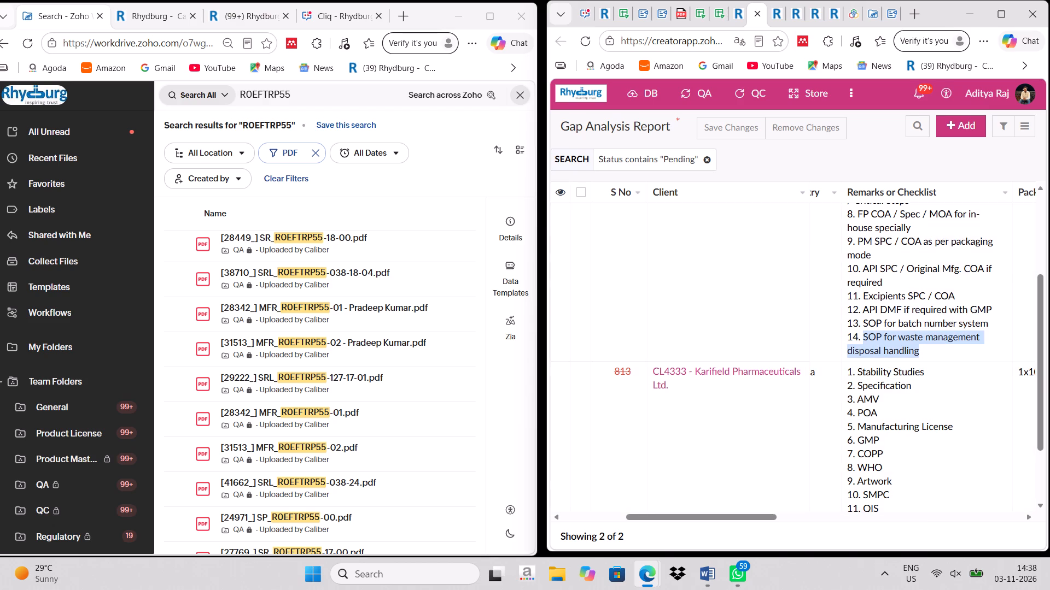
left_click(778, 9)
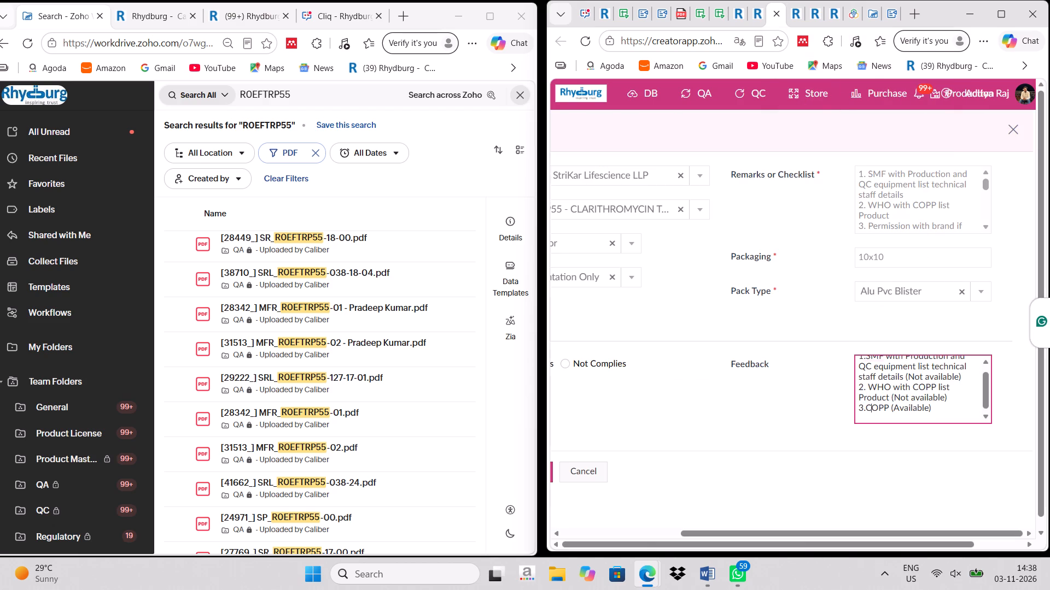
left_click(918, 398)
left_click(930, 408)
key("Return")
type("4.")
key("ctrl+v")
key("space")
type("(")
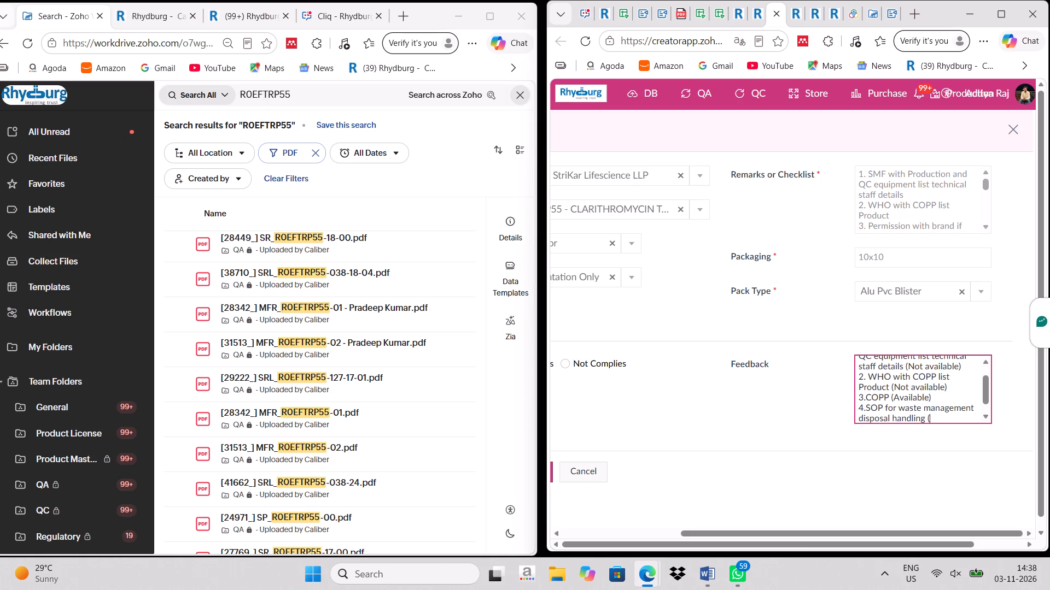
type("Available")
key("shift+parenright")
Copy entry 819's checklist item 13 into the feedback as line 5: "5.SOP for batch number system (Available)".
key("Return")
type("5.")
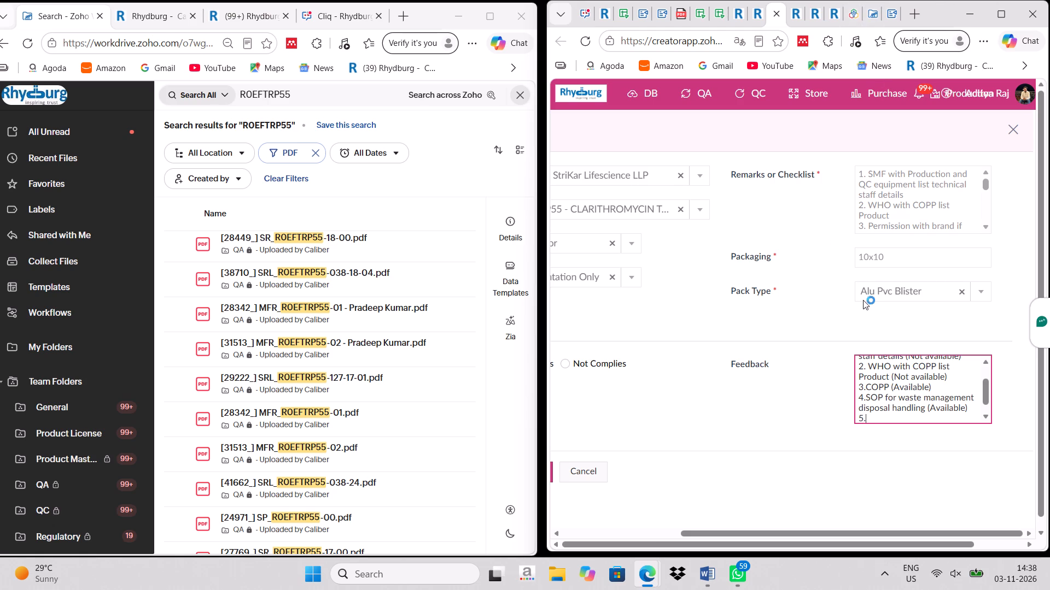
left_click(755, 14)
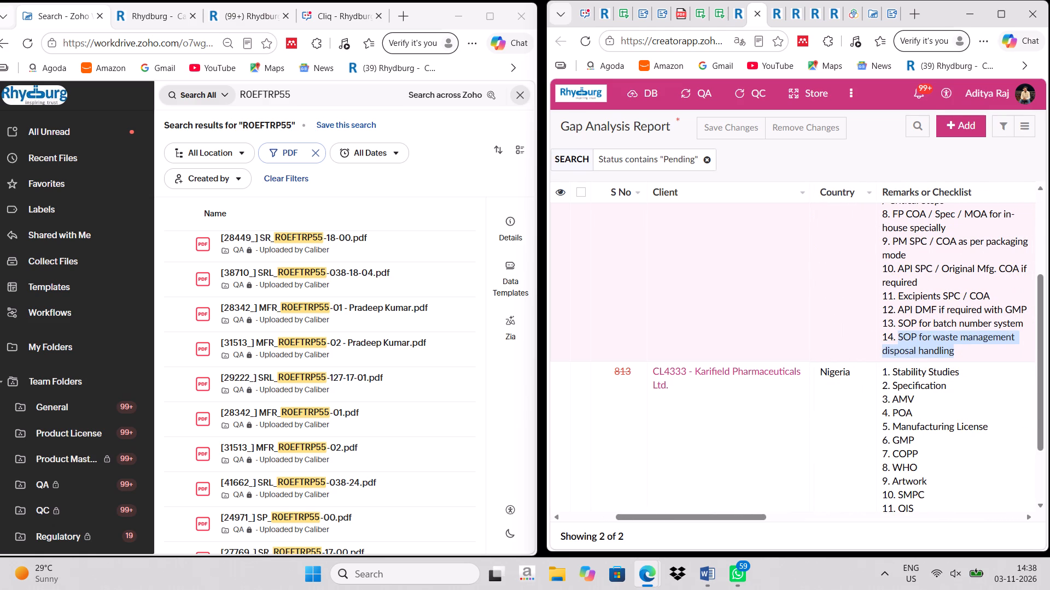
left_click_drag(893, 324, 920, 325)
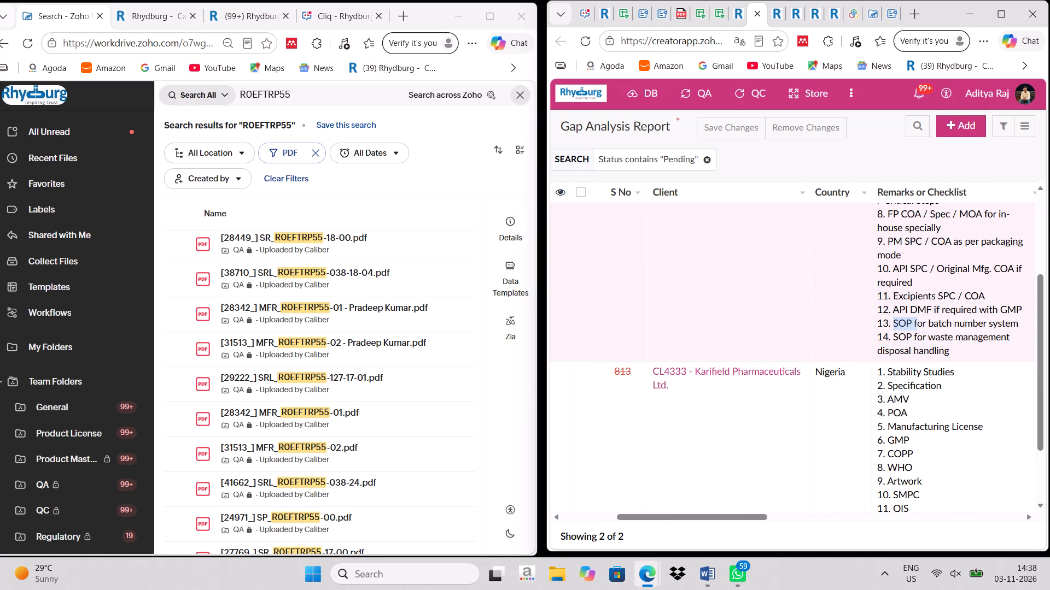
left_click_drag(920, 325, 992, 331)
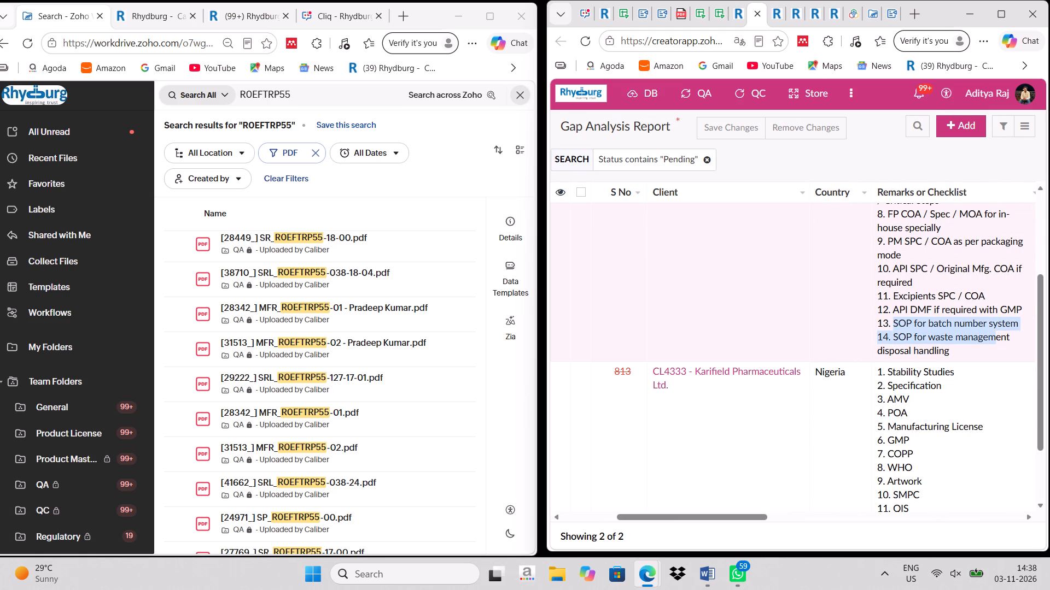
left_click_drag(992, 331, 1017, 330)
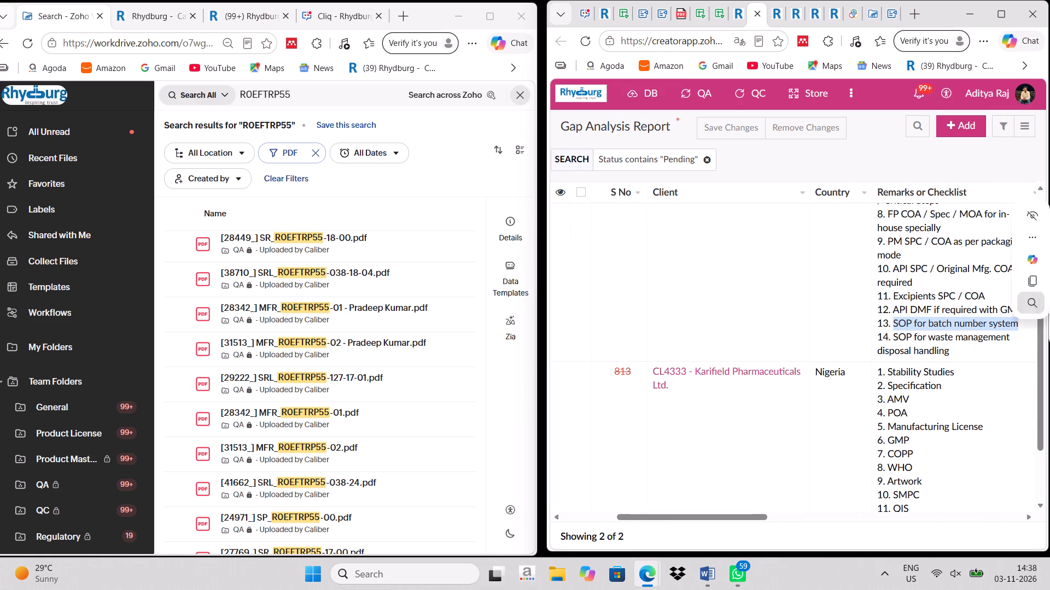
left_click(1038, 283)
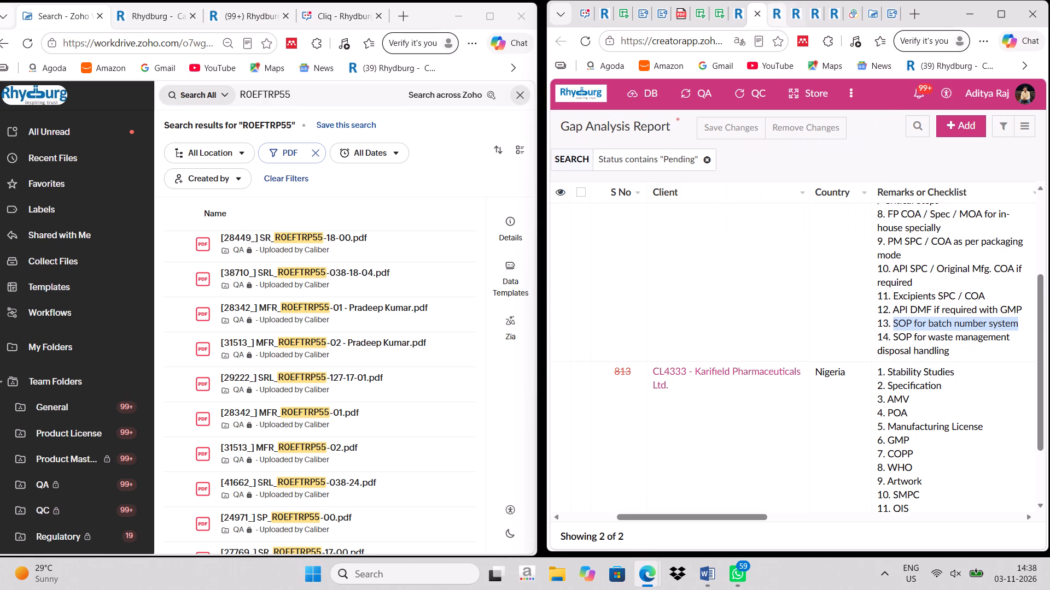
left_click(786, 12)
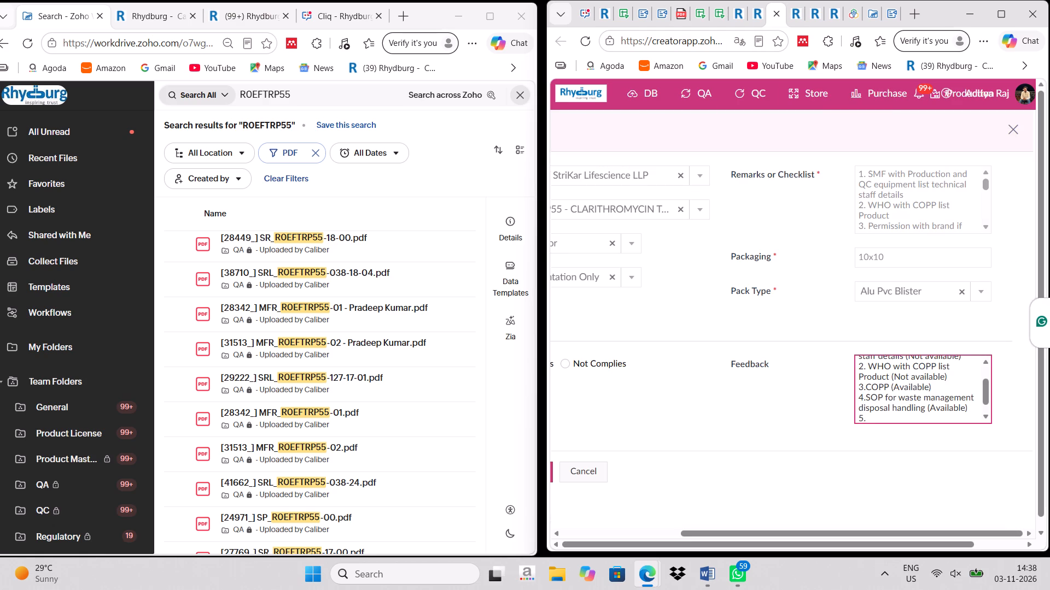
key("ctrl+v")
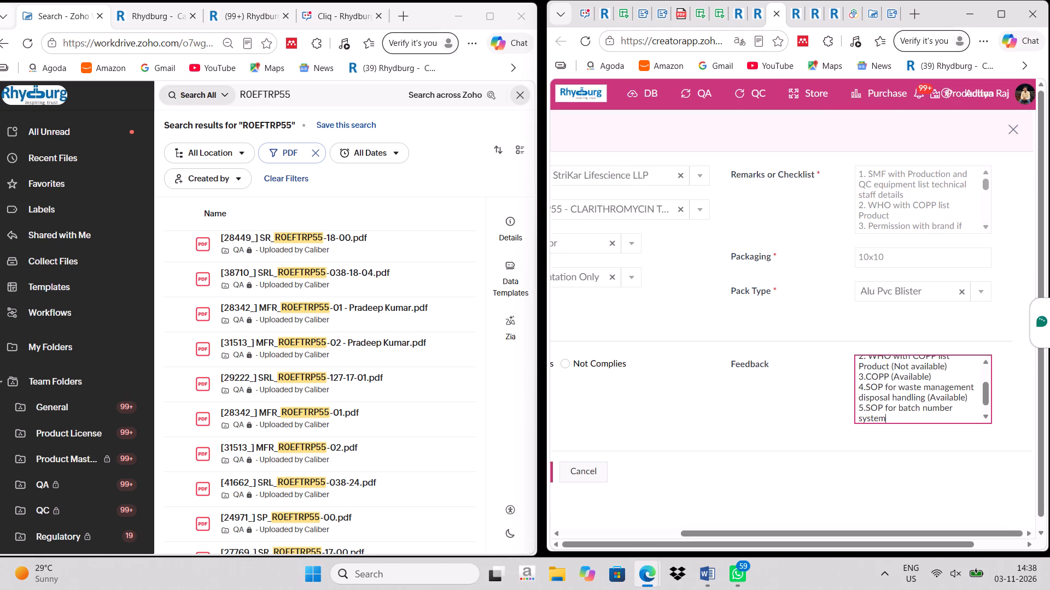
key("space")
type("(")
type("Available)")
Copy entry 819's checklist item 11 into the feedback as line 6: "6. Excipients SPC / COA (Available)".
key("Return")
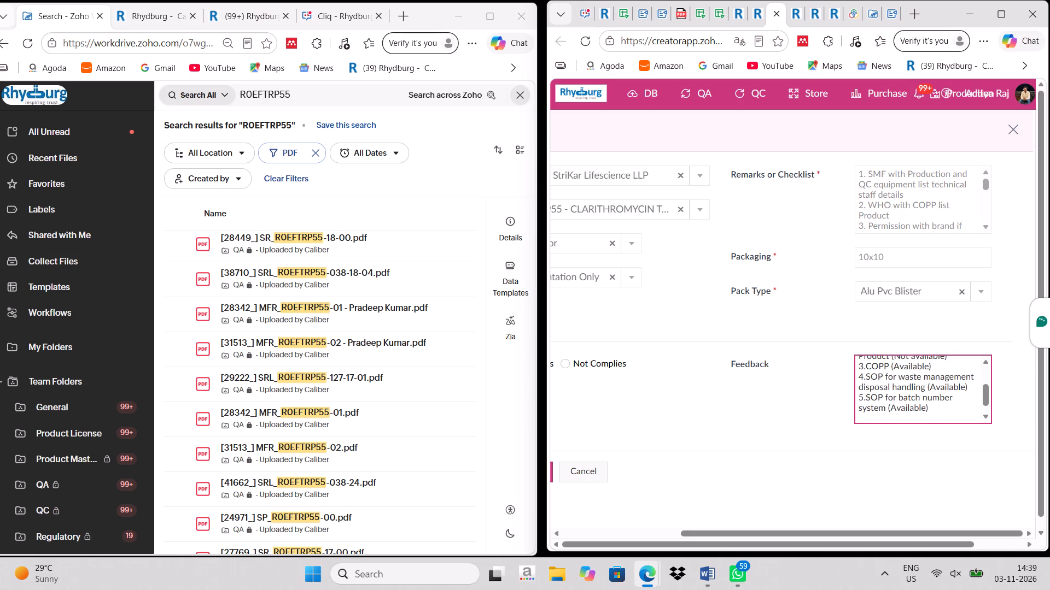
type("6.")
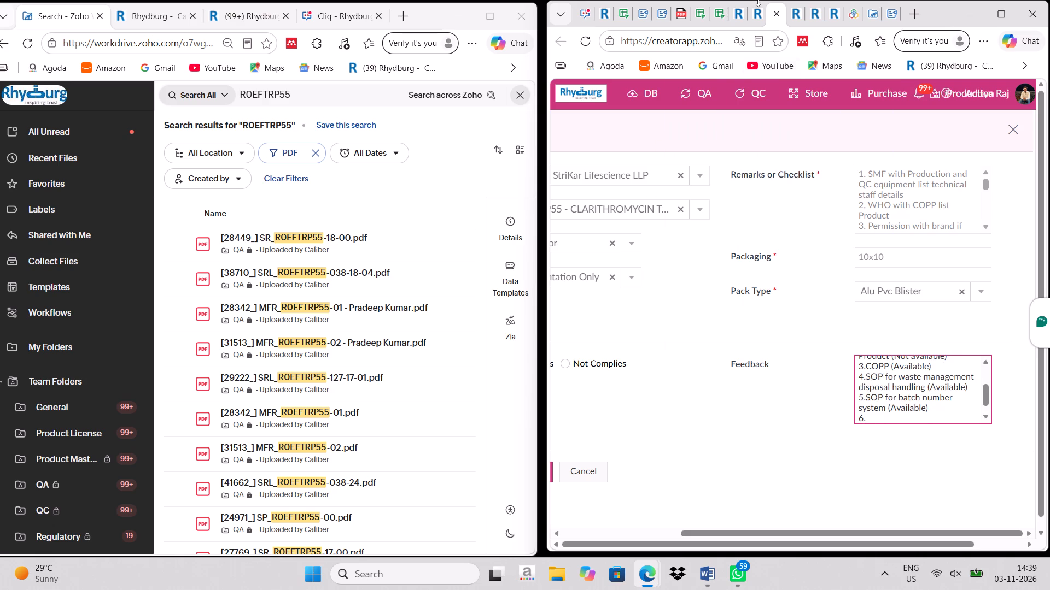
left_click(754, 10)
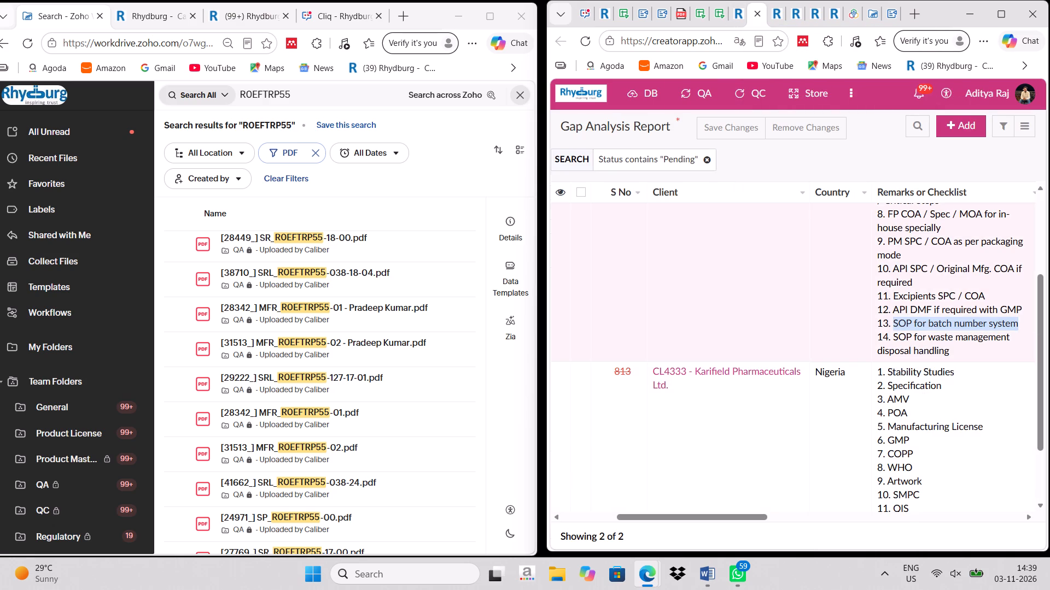
scroll(898, 331, "left", 1)
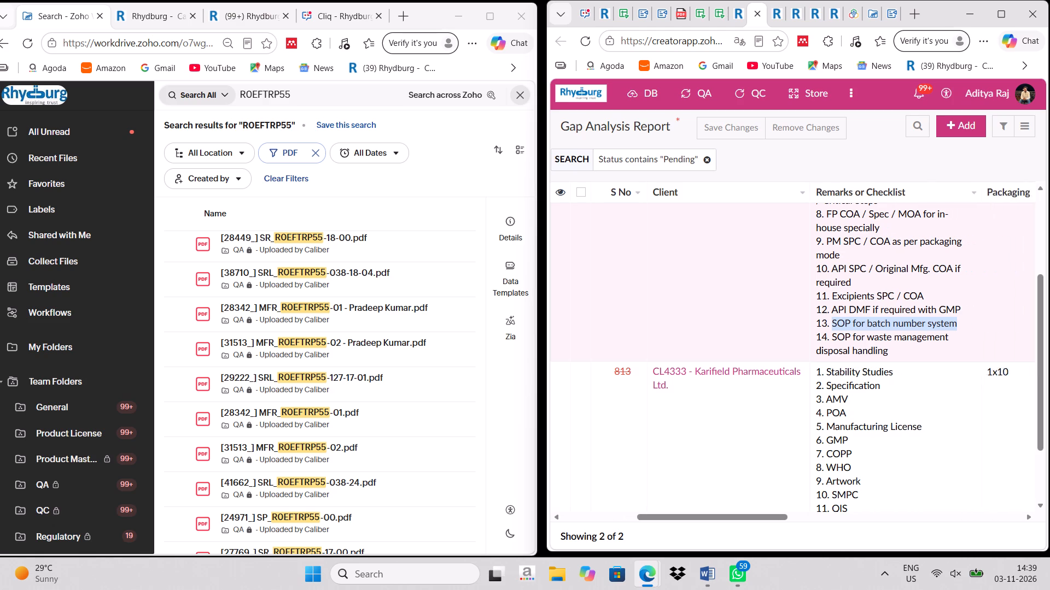
scroll(898, 331, "left", 1)
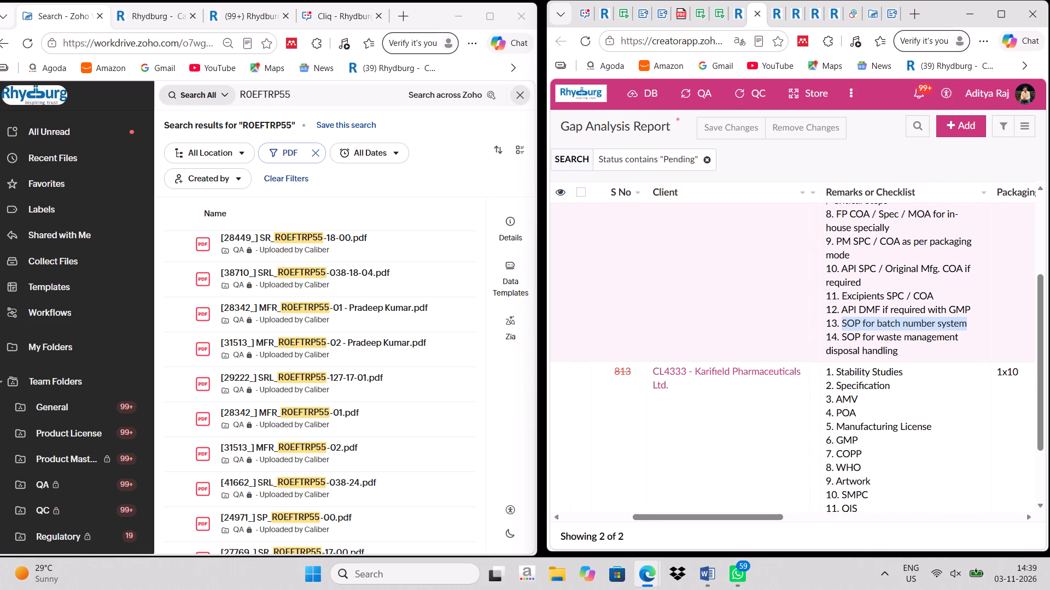
left_click_drag(841, 293, 885, 293)
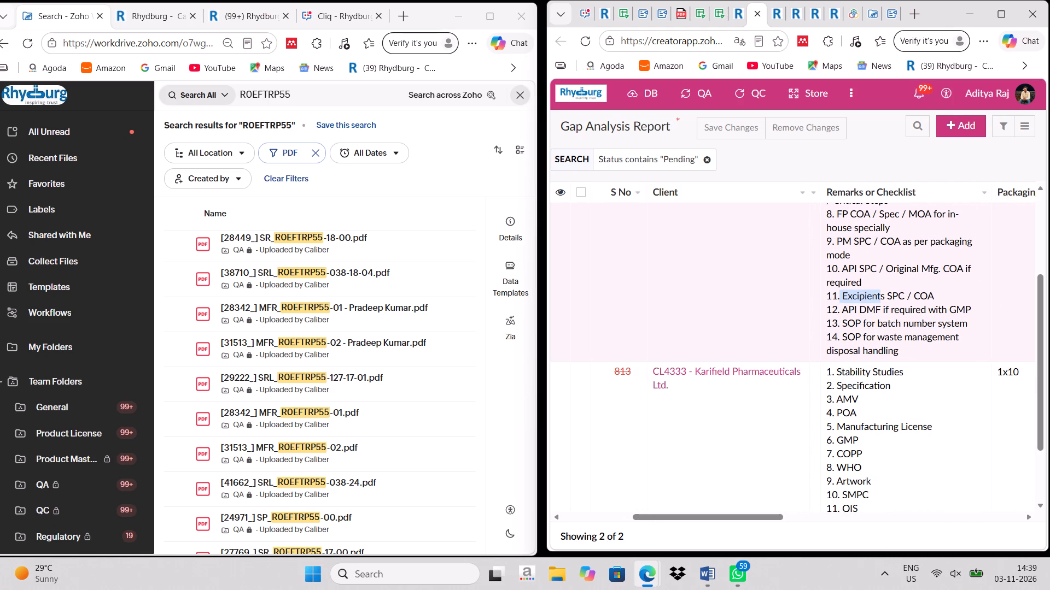
left_click_drag(885, 293, 940, 293)
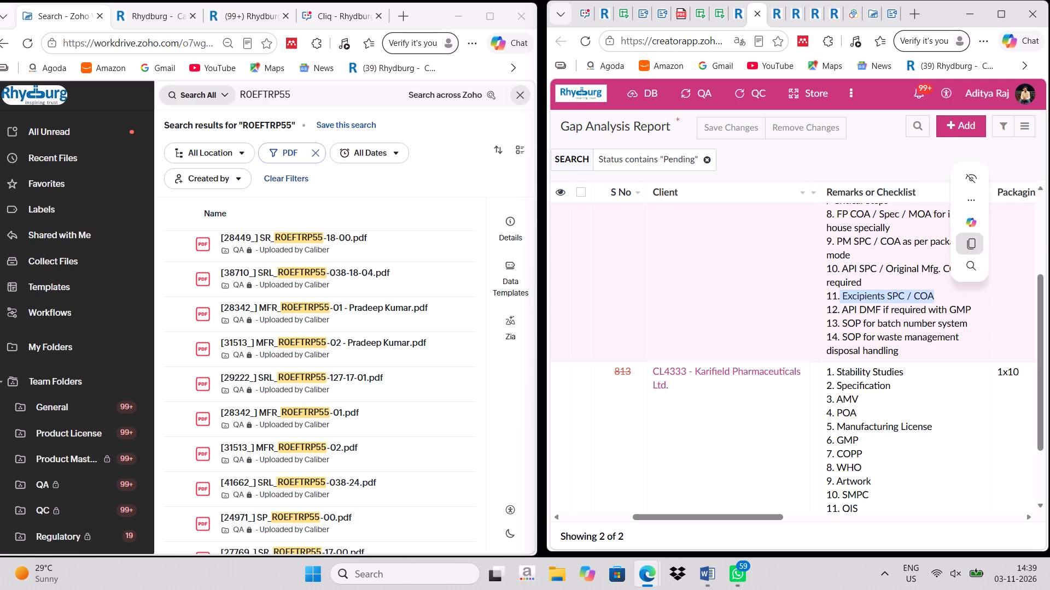
left_click(967, 241)
left_click(774, 13)
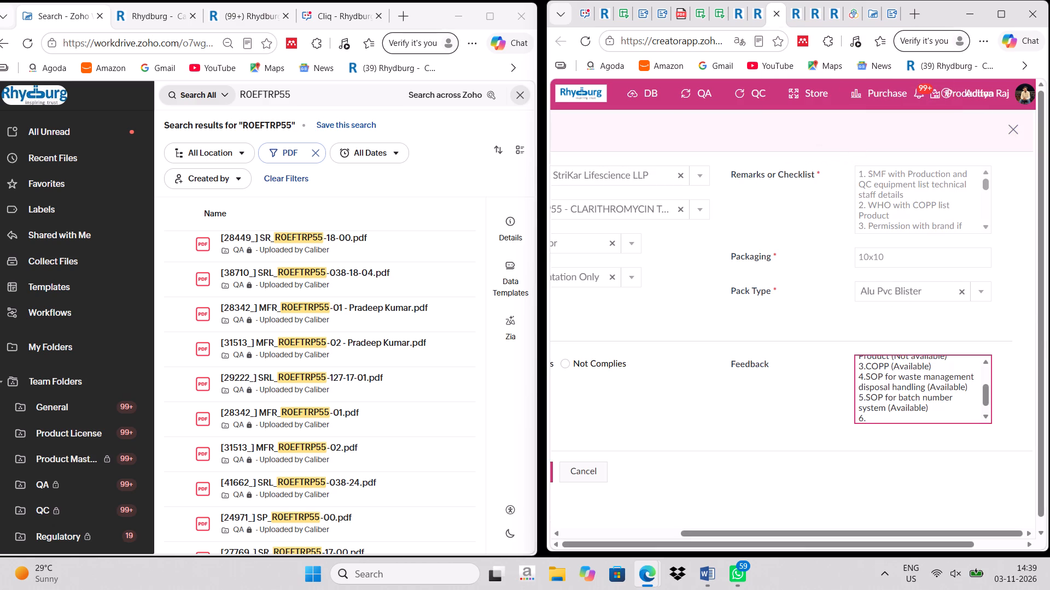
key("ctrl+v")
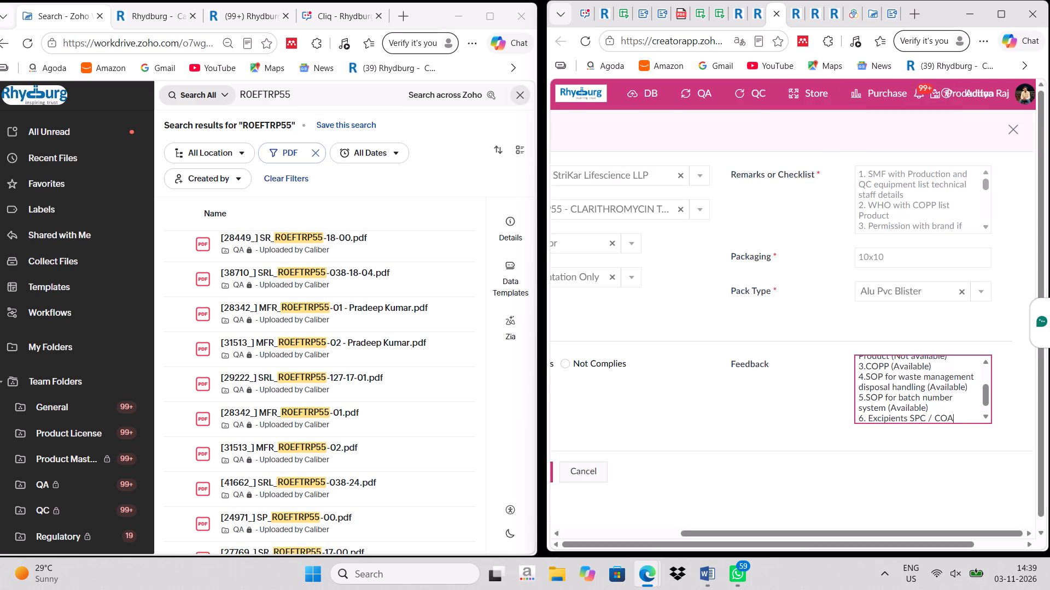
key("space")
type("(Ava")
type("ilable")
key("shift+parenright")
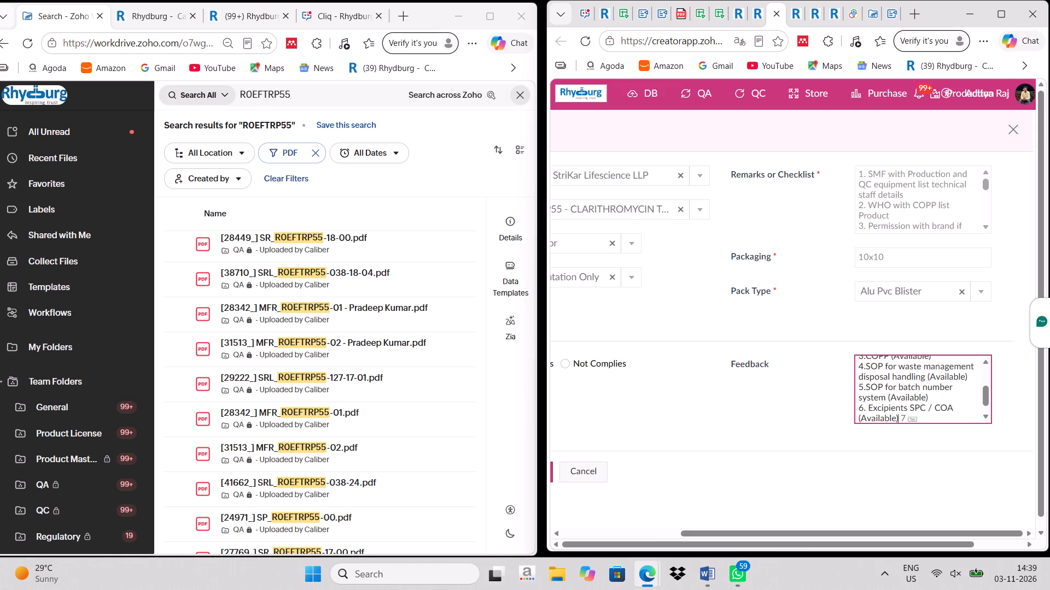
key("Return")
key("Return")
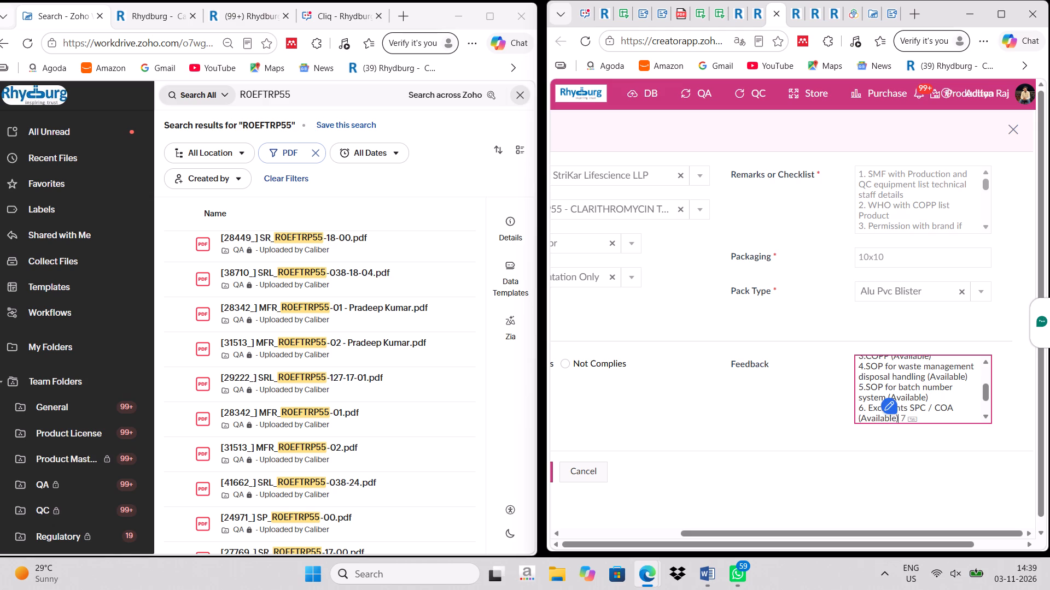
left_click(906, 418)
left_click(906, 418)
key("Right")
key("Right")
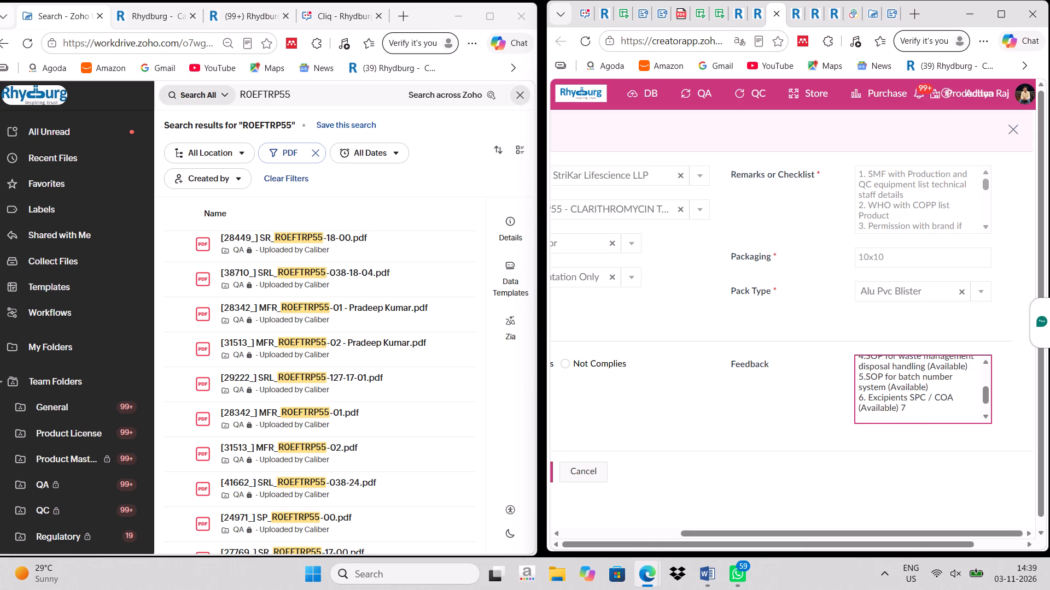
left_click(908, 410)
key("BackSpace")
Copy entry 819's checklist item 4 into the feedback as line 7: "7. Model of packing (Not available)".
key("Return")
type("7.")
left_click(759, 13)
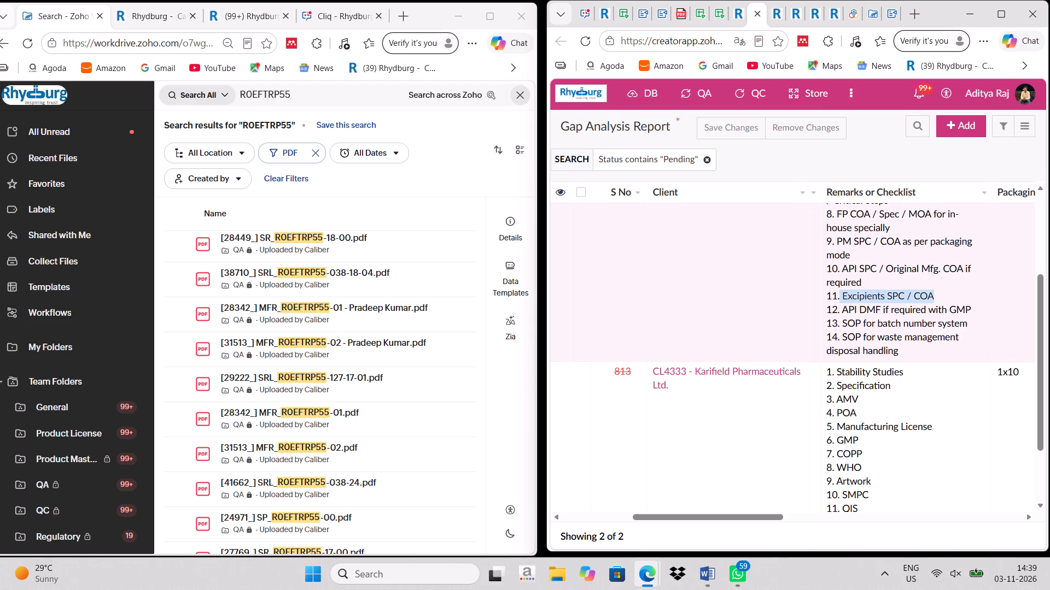
scroll(842, 243, "up", 2)
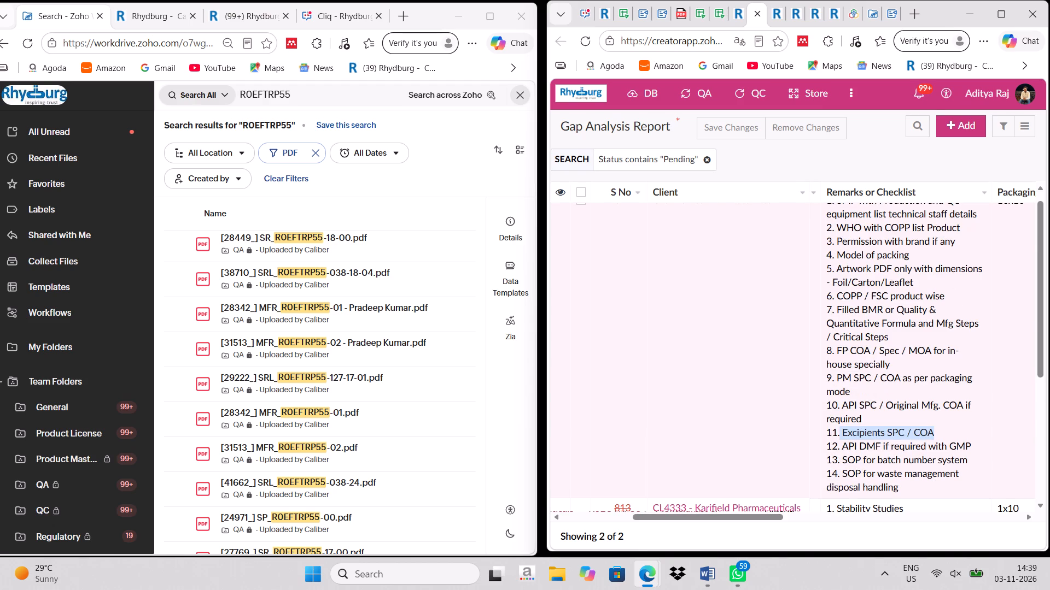
left_click_drag(835, 255, 854, 253)
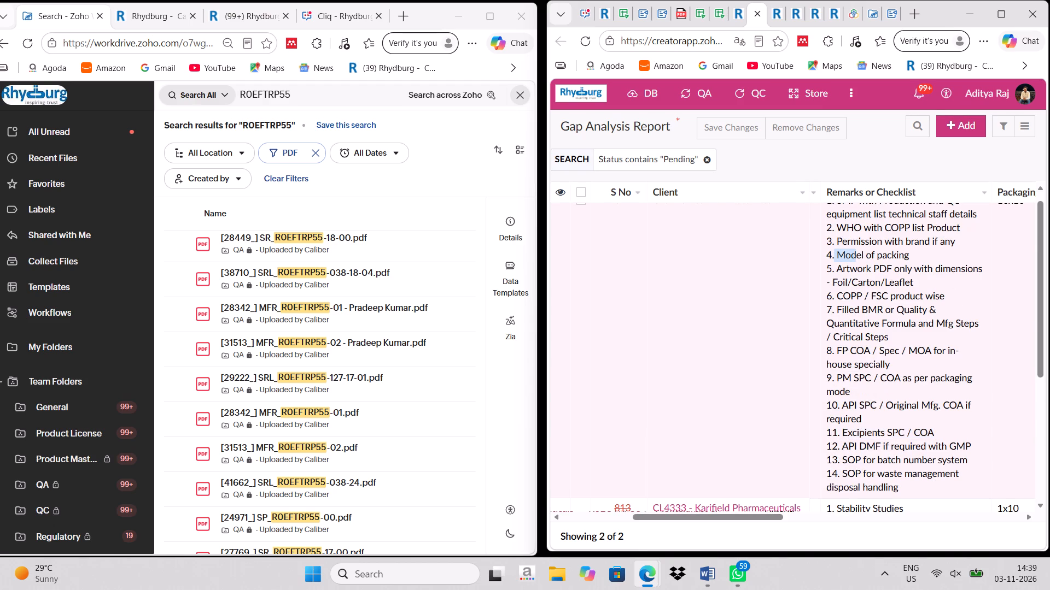
left_click_drag(854, 253, 911, 254)
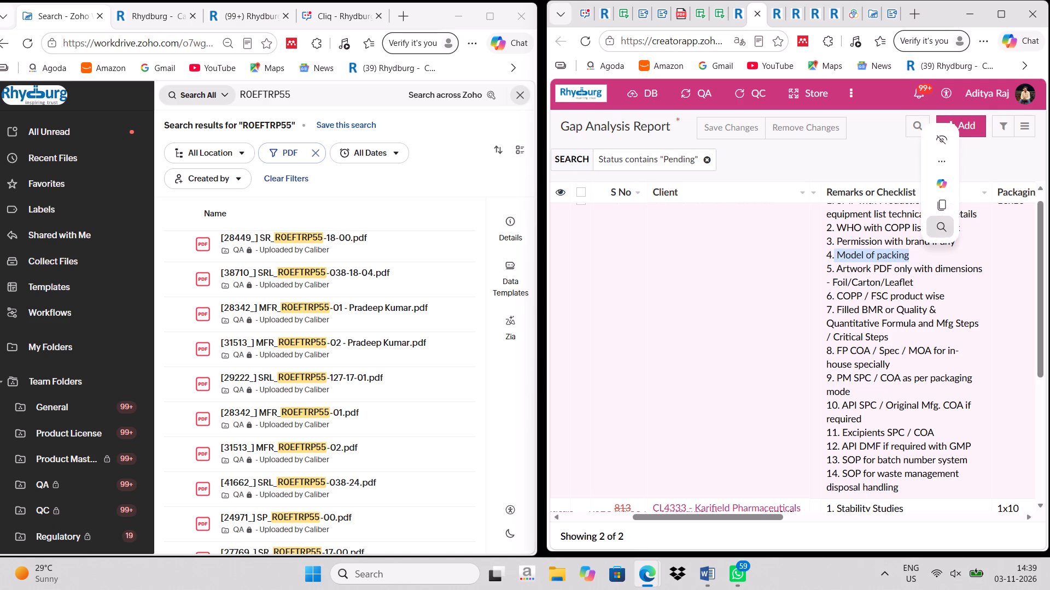
left_click(942, 204)
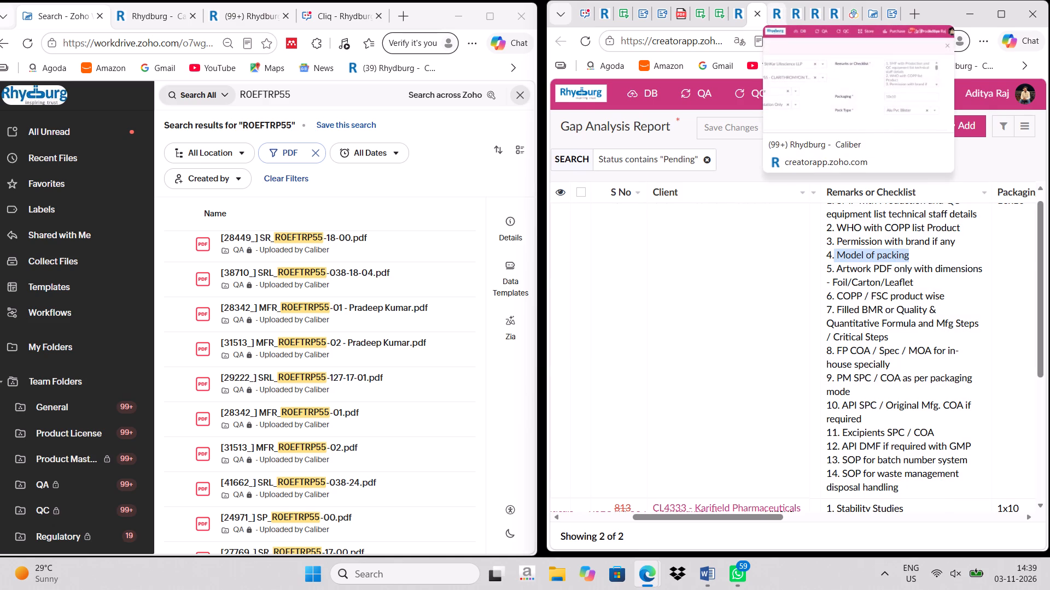
left_click(780, 16)
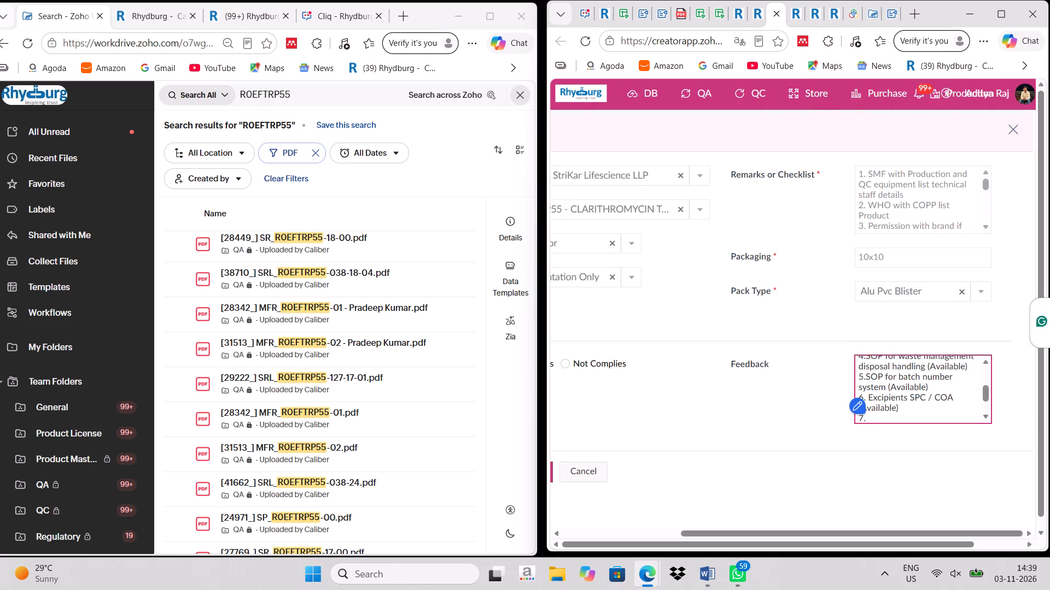
key("ctrl+v")
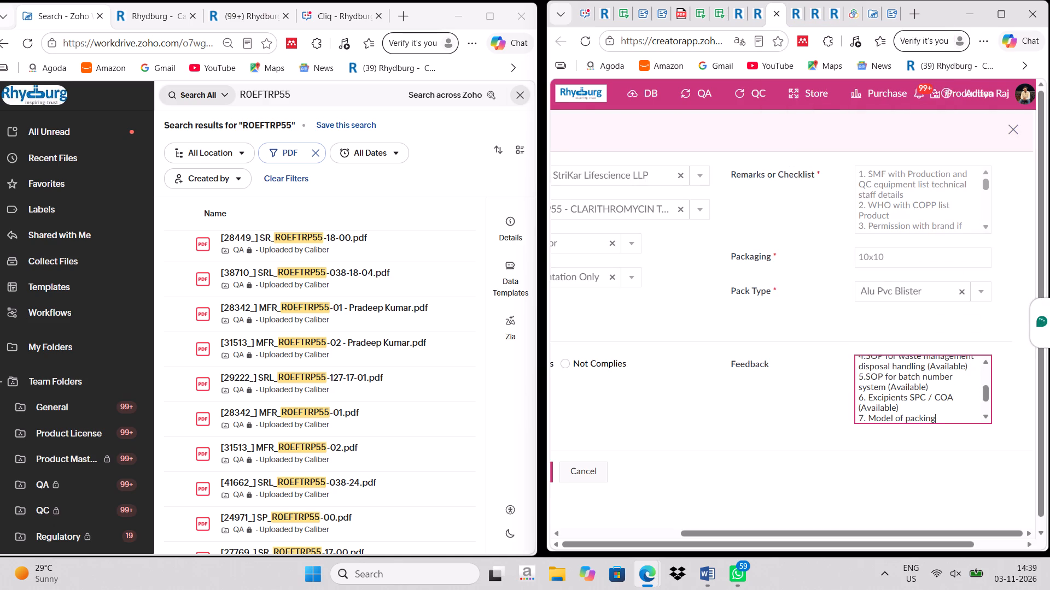
key("space")
type("(")
type("Not available")
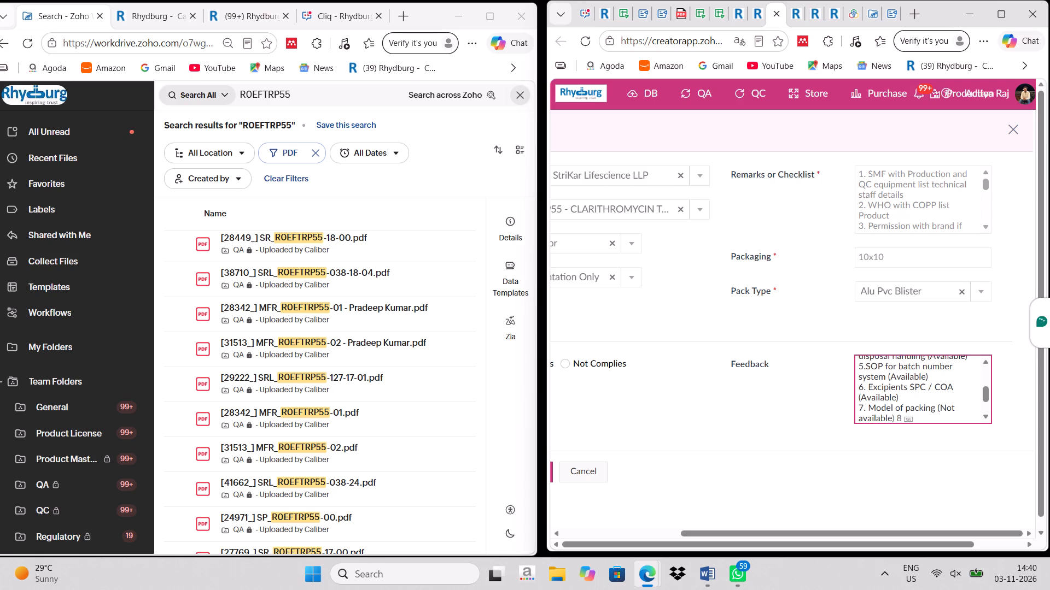
key("shift+parenright")
Copy entry 819's checklist item 5 into the feedback as line 8: "8.Artwork PDF only with dimensions - Foil/Carton/Leaflet (Available)".
key("Return")
key("Right")
key("Left")
key("Return")
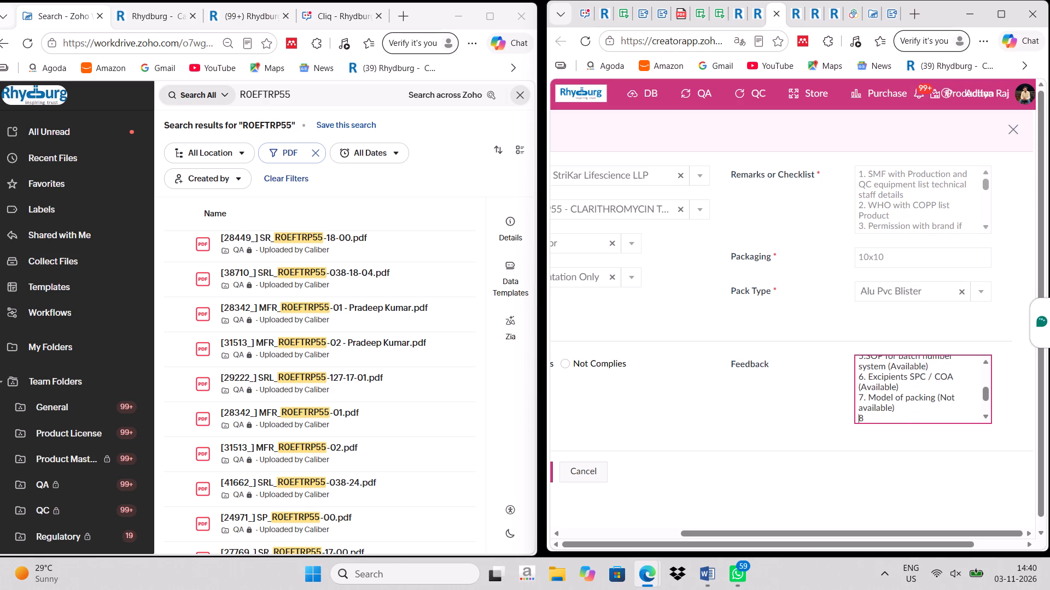
key("Right")
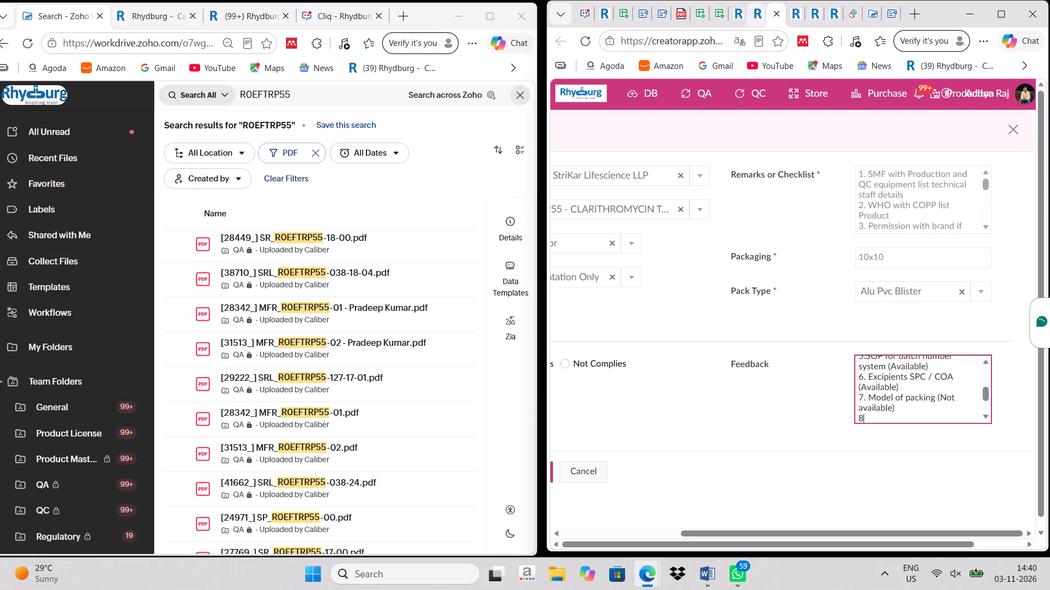
left_click(742, 15)
left_click(755, 15)
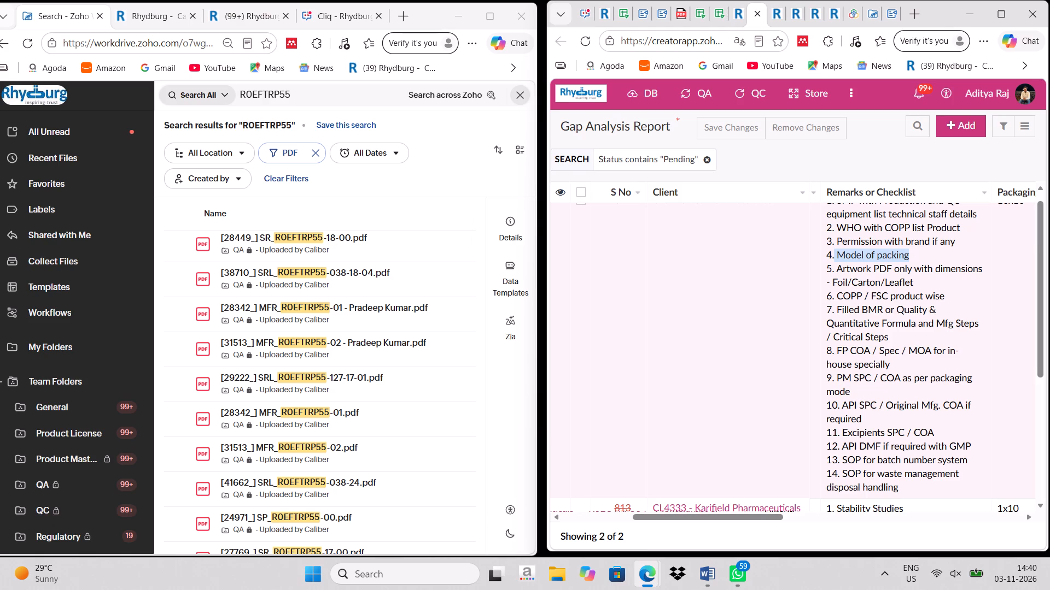
left_click_drag(837, 268, 897, 286)
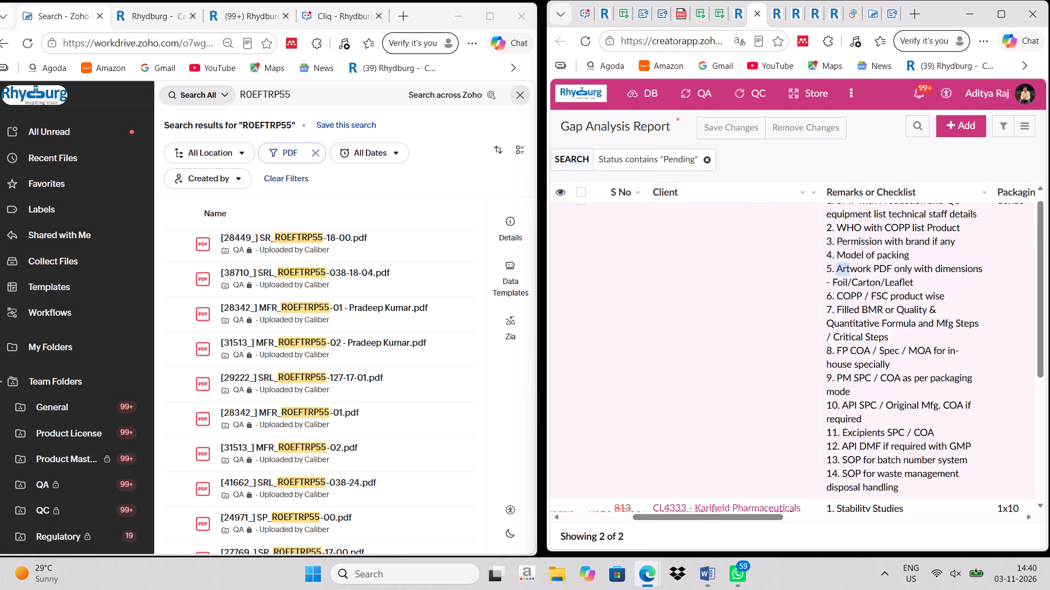
left_click_drag(897, 286, 913, 285)
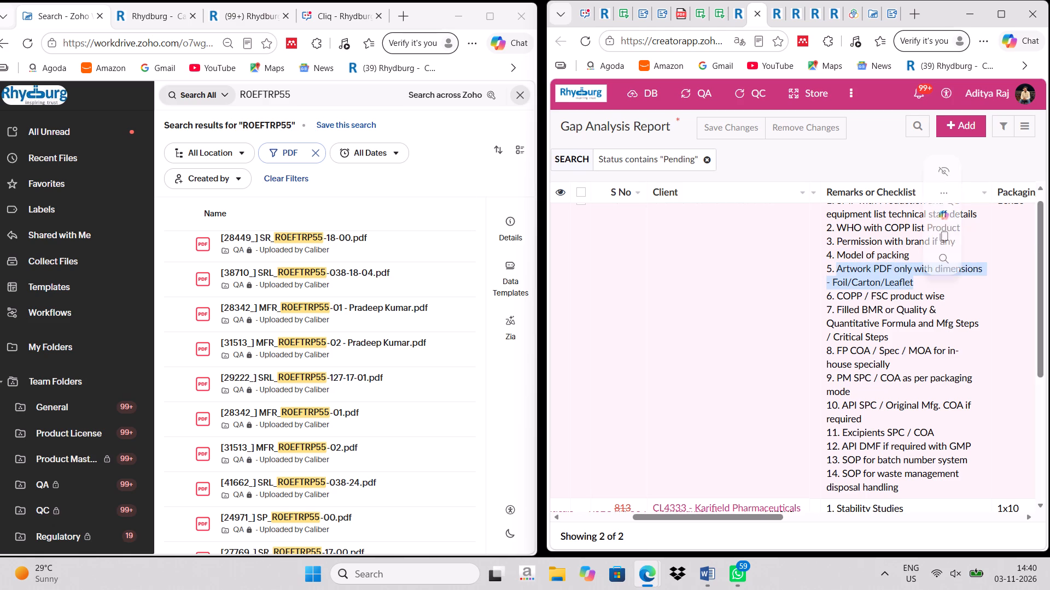
left_click(944, 238)
left_click(776, 10)
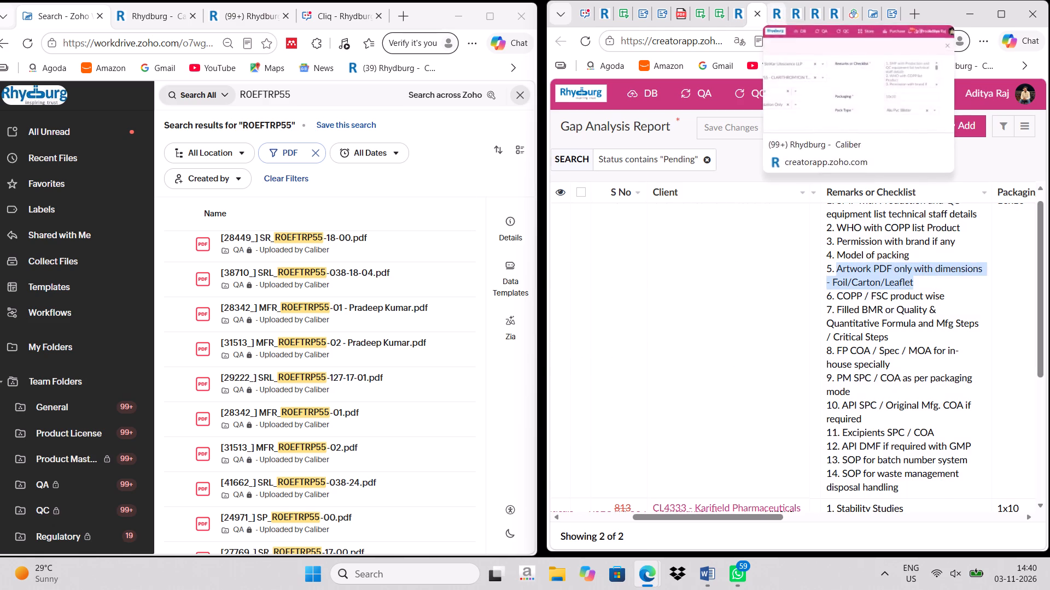
key("period")
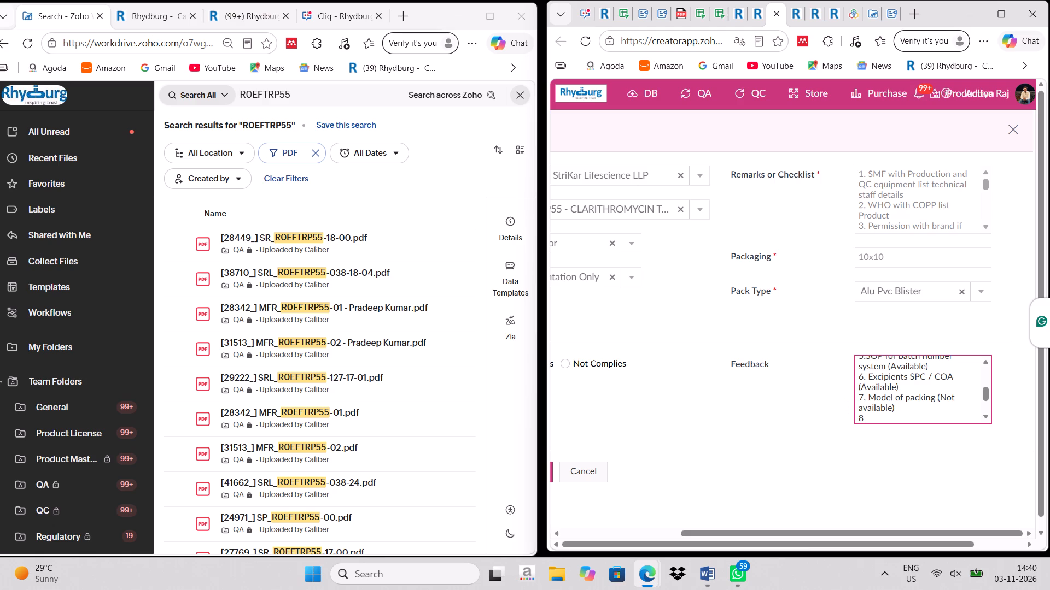
key("ctrl+v")
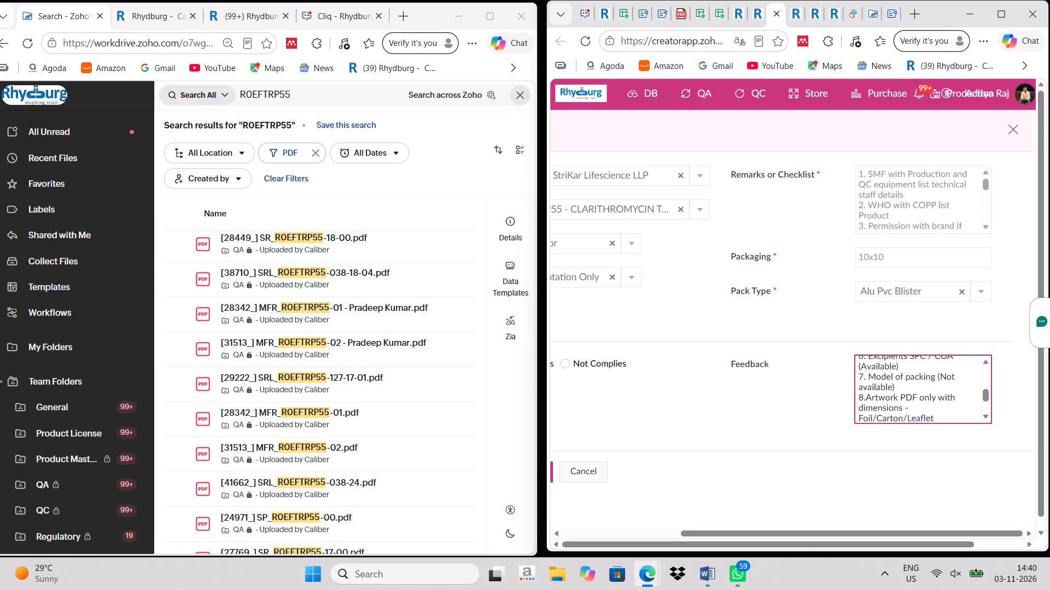
key("space")
key("shift+parenleft")
type("Available")
key("shift+parenright")
key("Return")
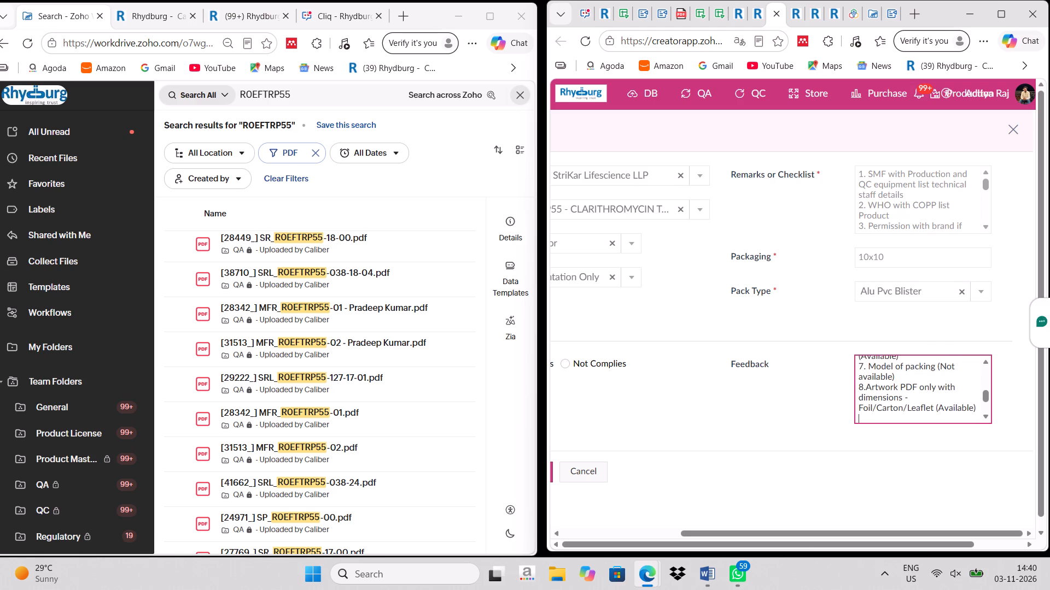
Copy entry 819's checklist item 8 into the feedback as line 9: "9.FP COA / Spec / MOA for in-house specially (Available)".
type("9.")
left_click(753, 10)
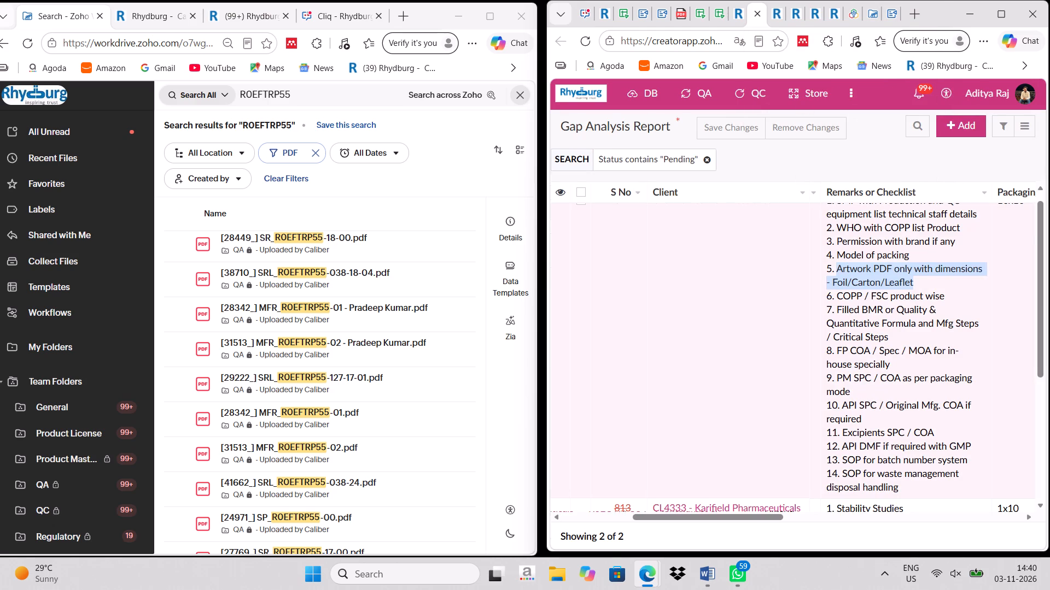
scroll(871, 422, "down", 1)
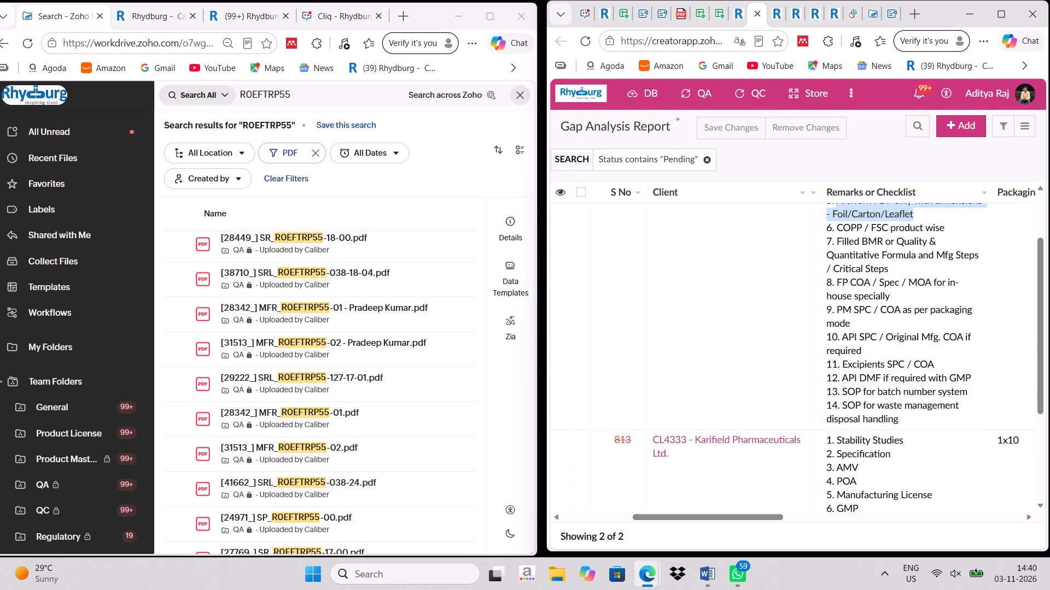
left_click(775, 8)
scroll(885, 384, "up", 2)
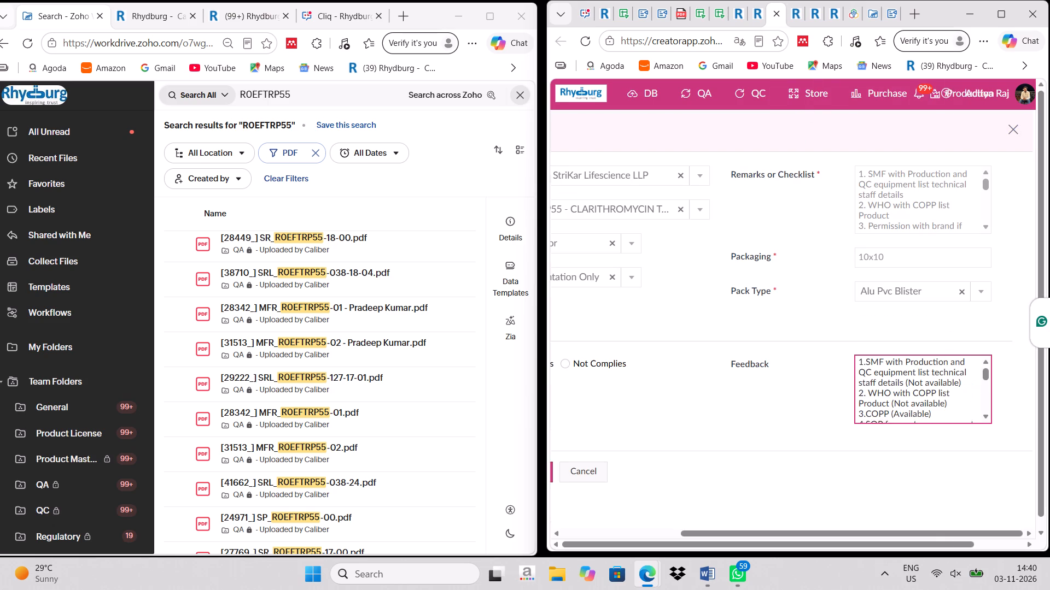
scroll(885, 384, "down", 1)
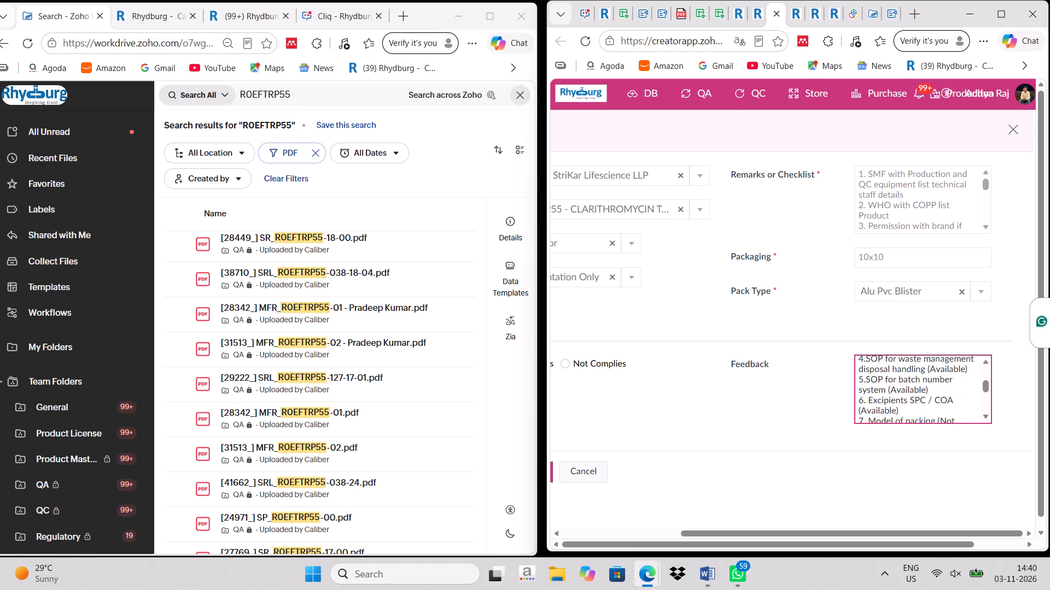
scroll(885, 384, "down", 1)
scroll(885, 384, "up", 1)
left_click(750, 11)
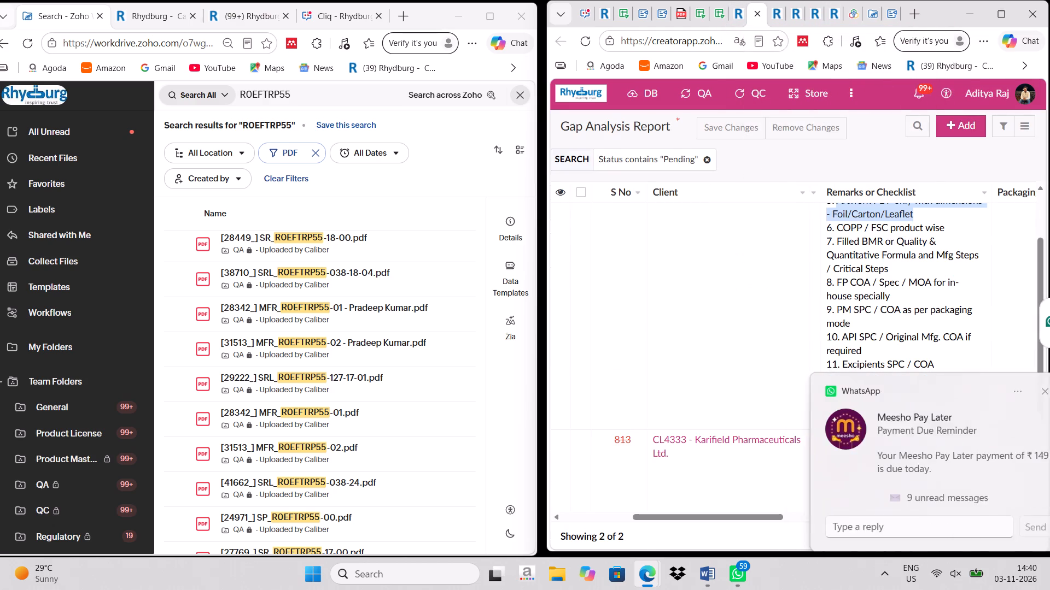
left_click(1019, 390)
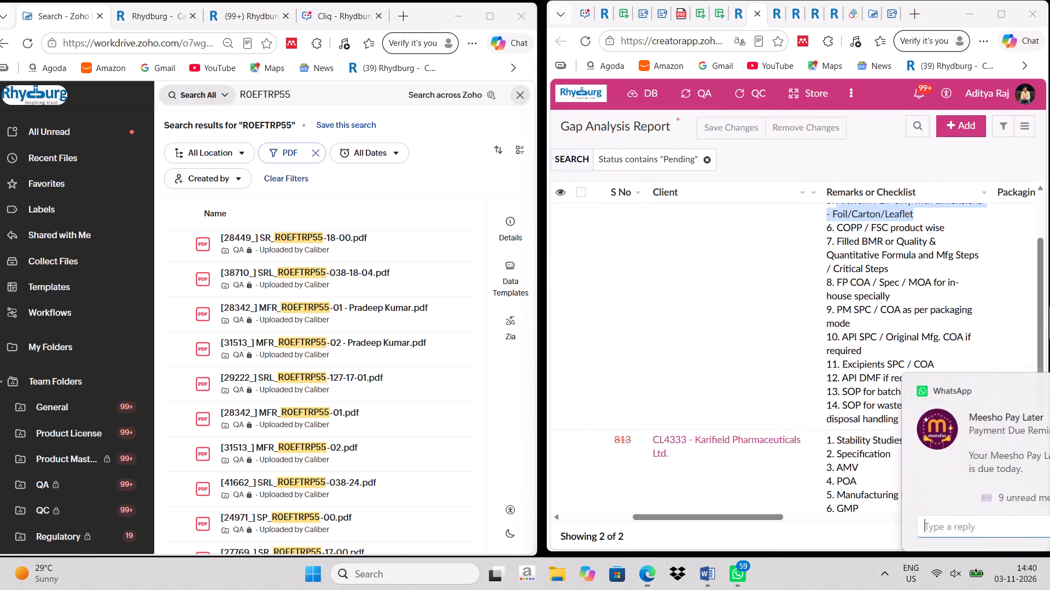
left_click(833, 275)
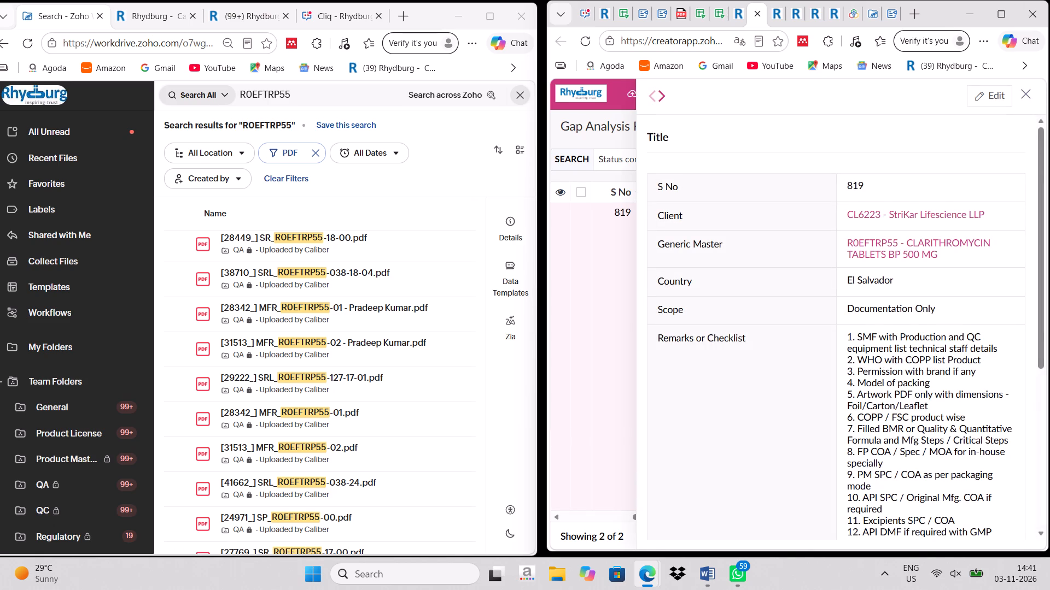
left_click_drag(856, 451, 862, 453)
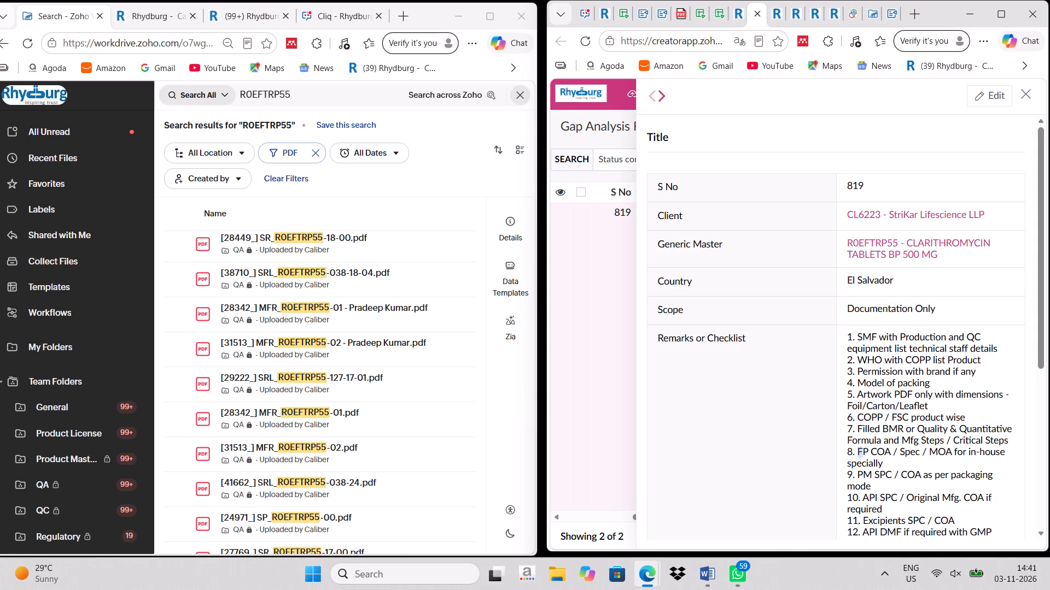
left_click_drag(862, 453, 880, 465)
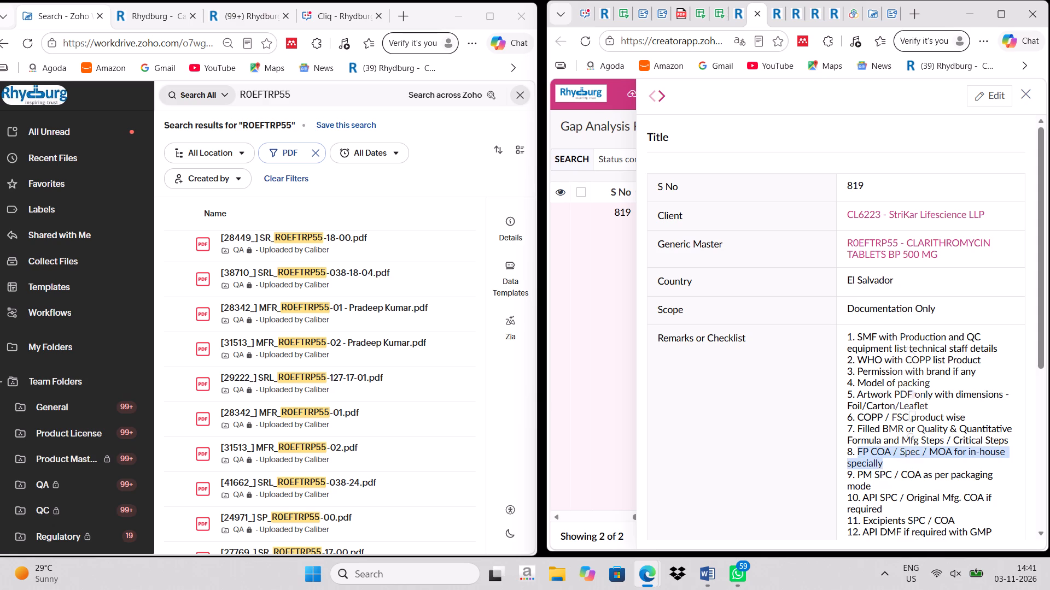
left_click(913, 423)
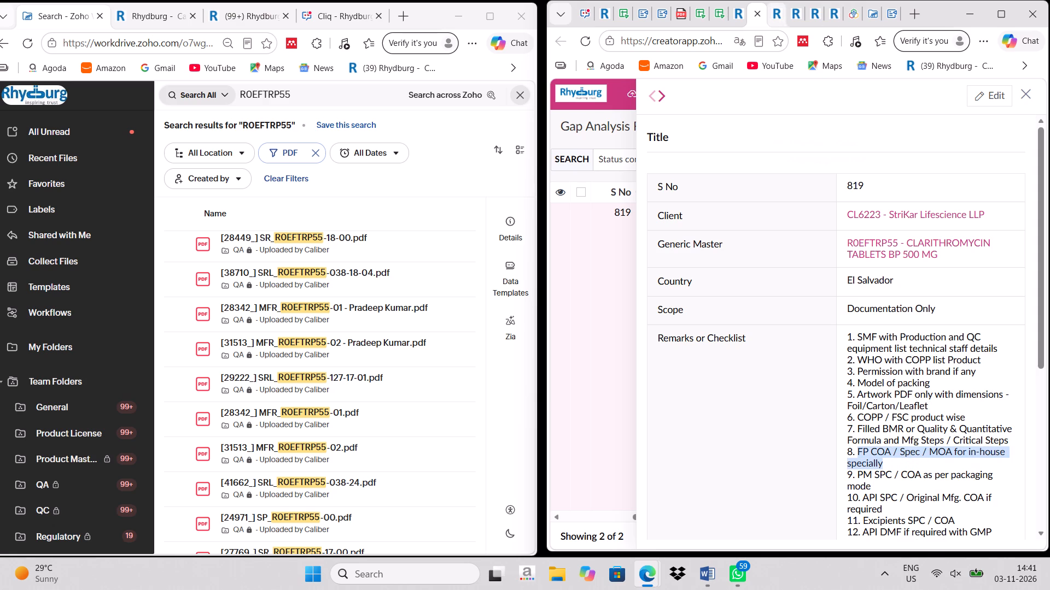
left_click(779, 16)
scroll(932, 402, "down", 5)
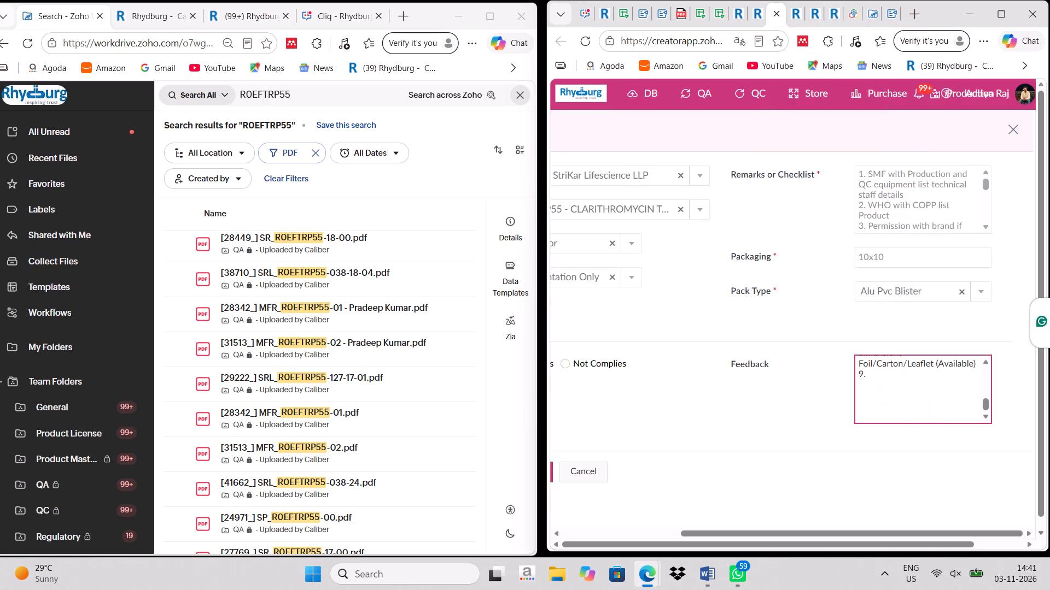
key("ctrl+v")
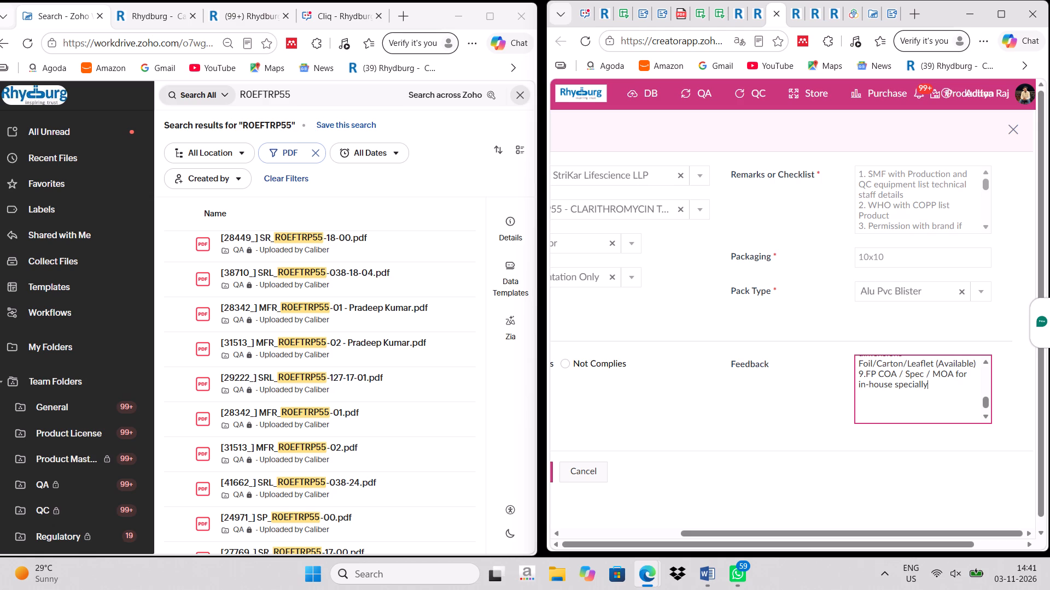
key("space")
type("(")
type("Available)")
Copy entry 819's checklist item 11 into the feedback as line 10: "10.Excipients SPC / COA".
scroll(924, 392, "up", 2)
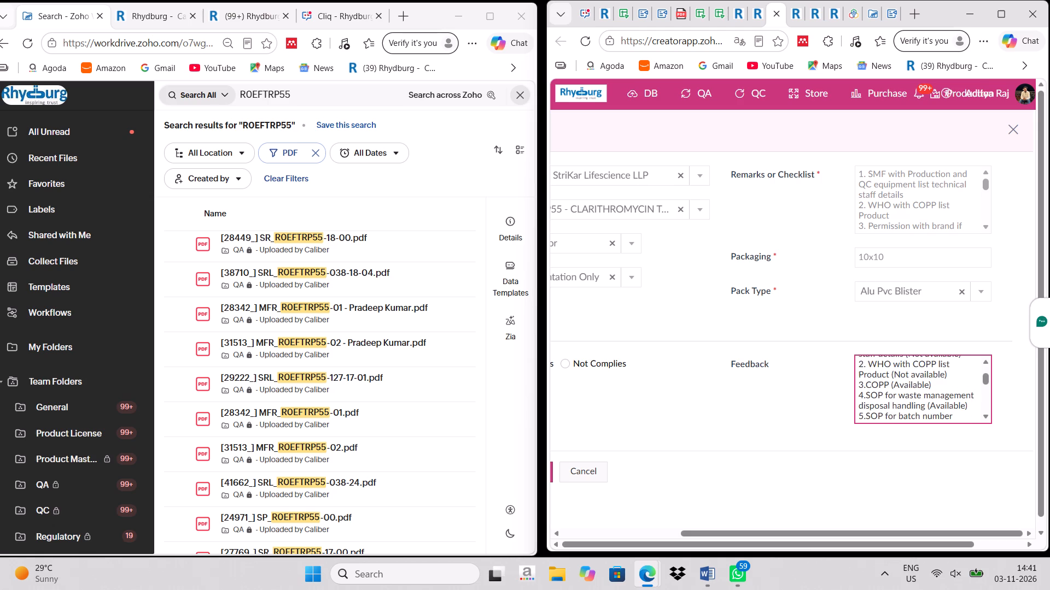
scroll(924, 392, "up", 3)
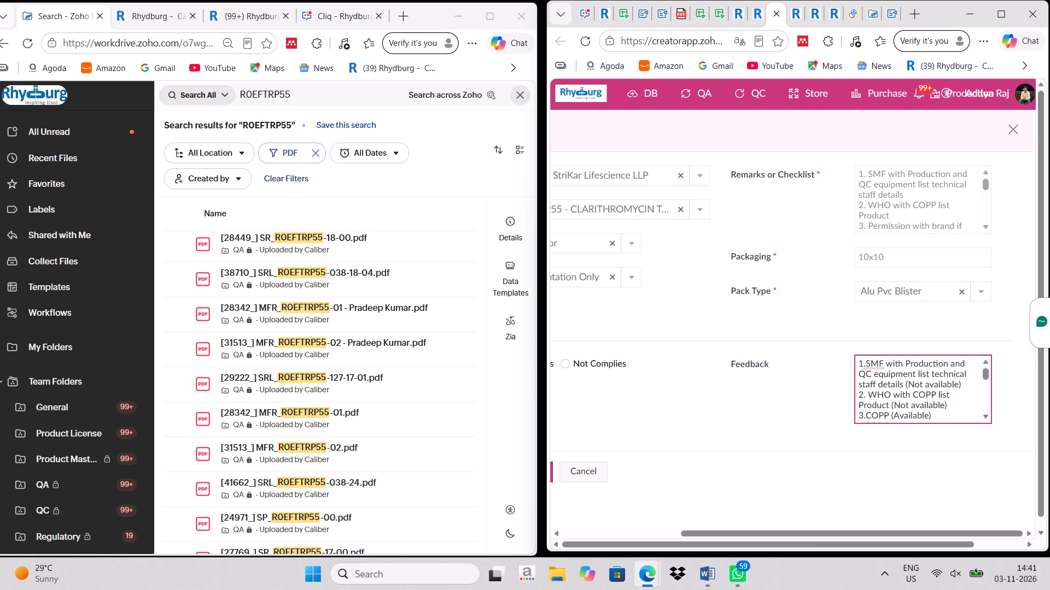
left_click(757, 8)
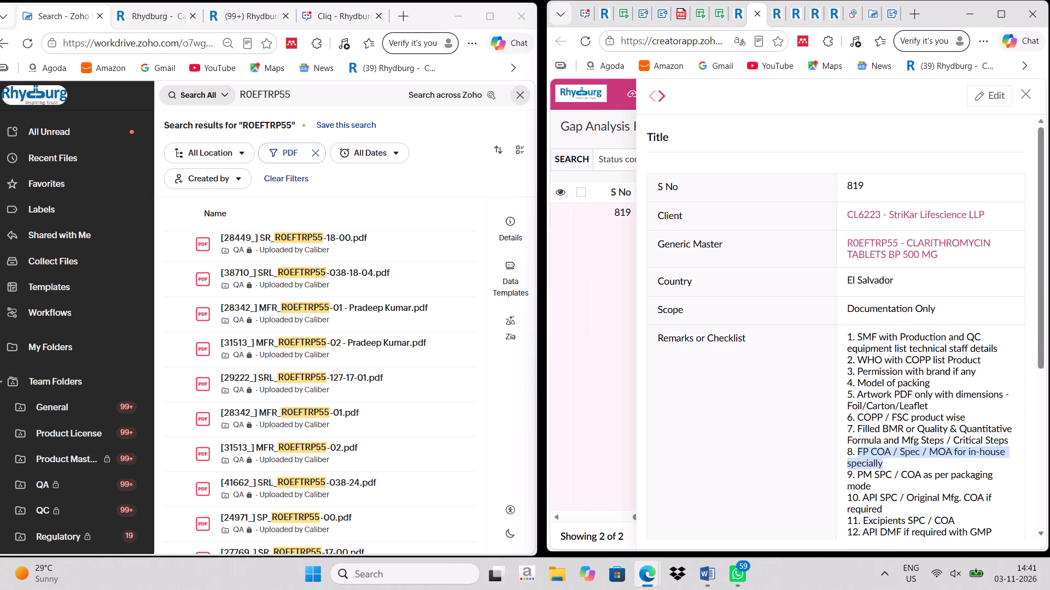
scroll(932, 381, "down", 1)
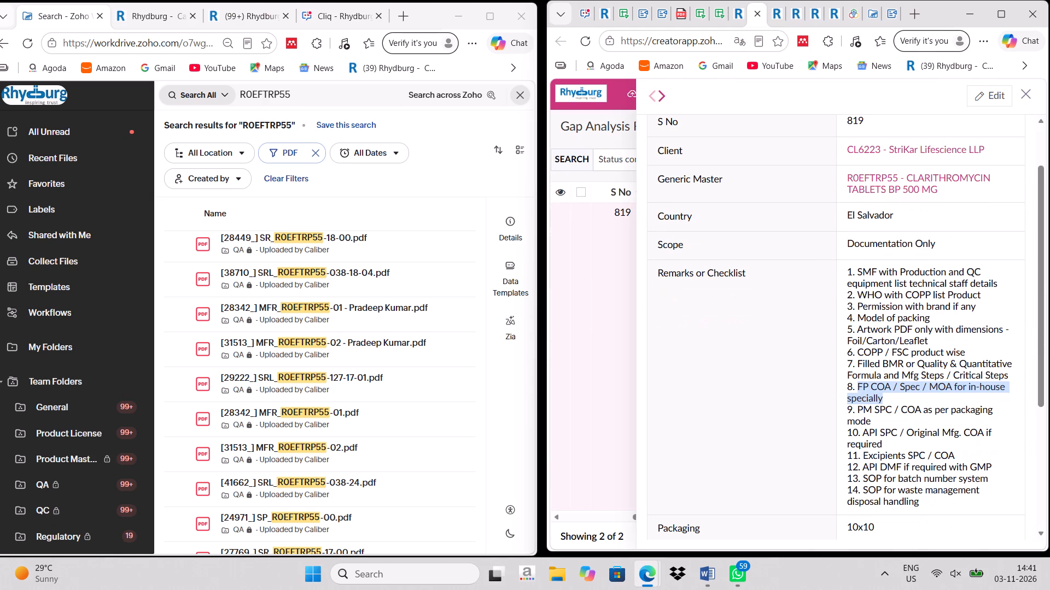
left_click_drag(864, 452, 962, 452)
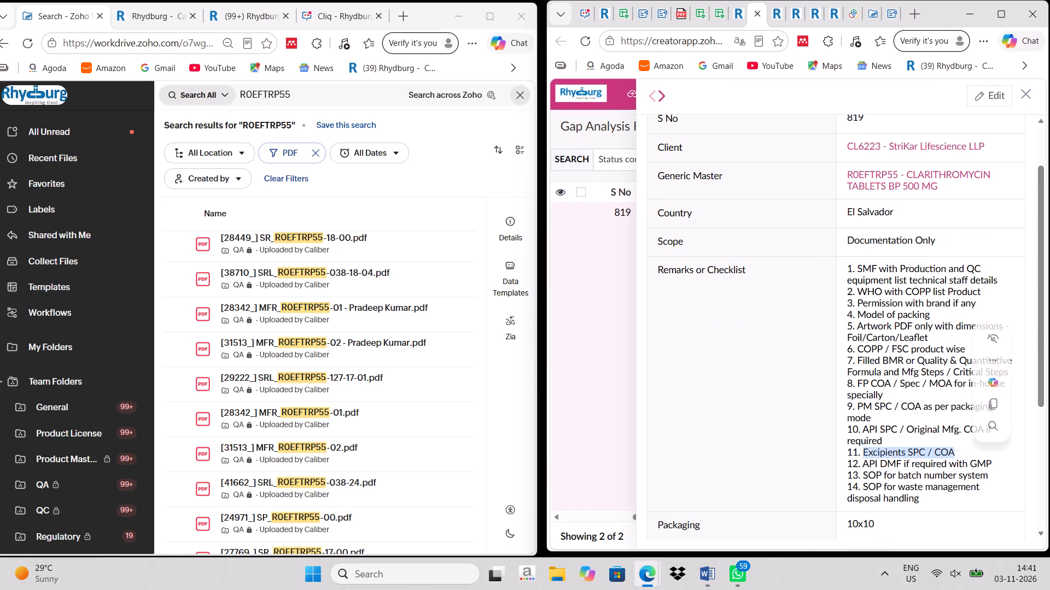
left_click(988, 404)
left_click(774, 5)
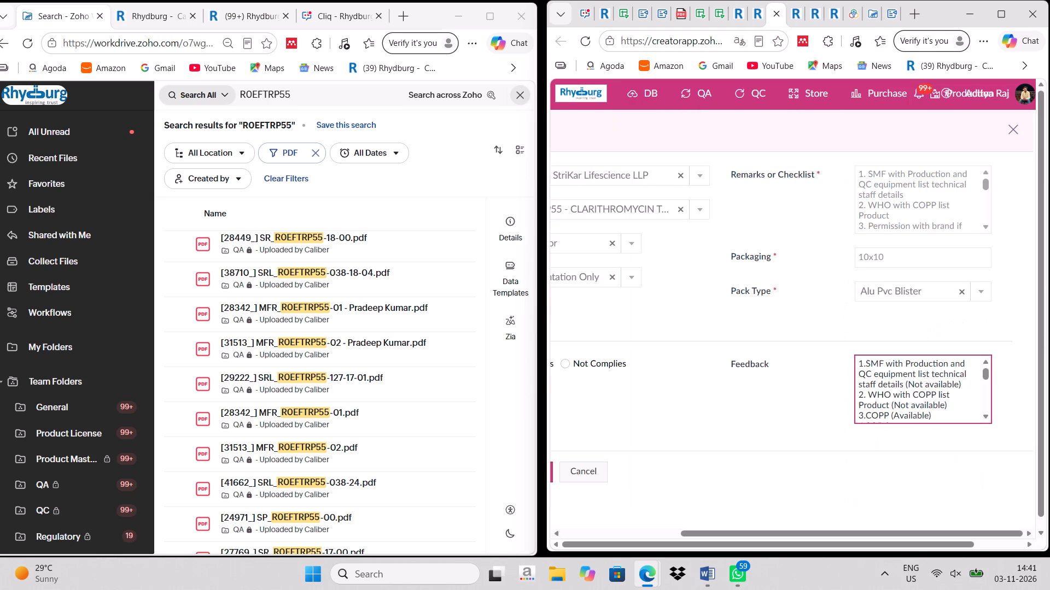
left_click(942, 420)
scroll(941, 409, "down", 6)
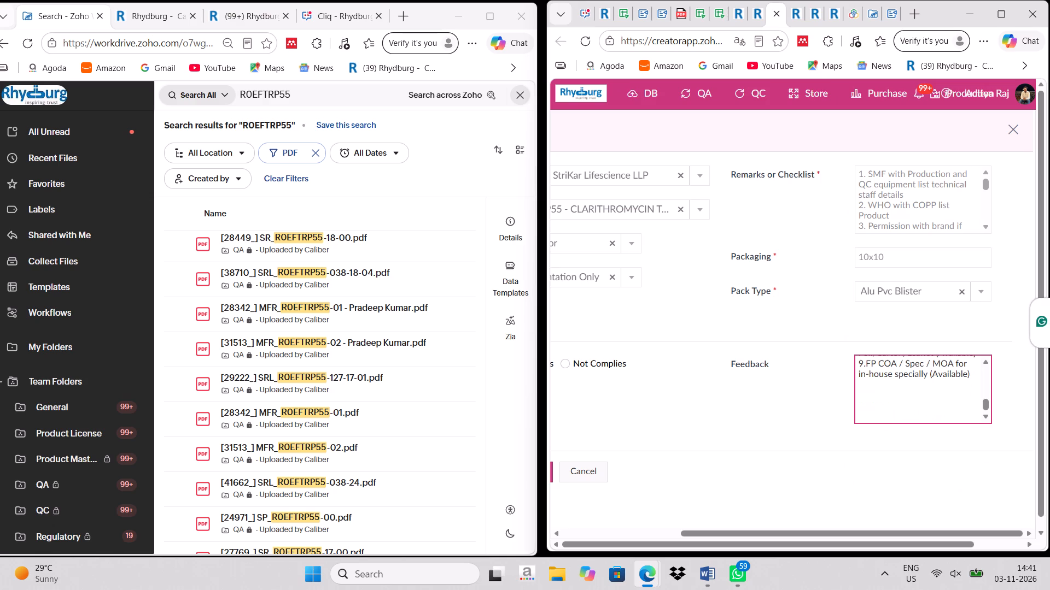
left_click(864, 393)
key("BackSpace")
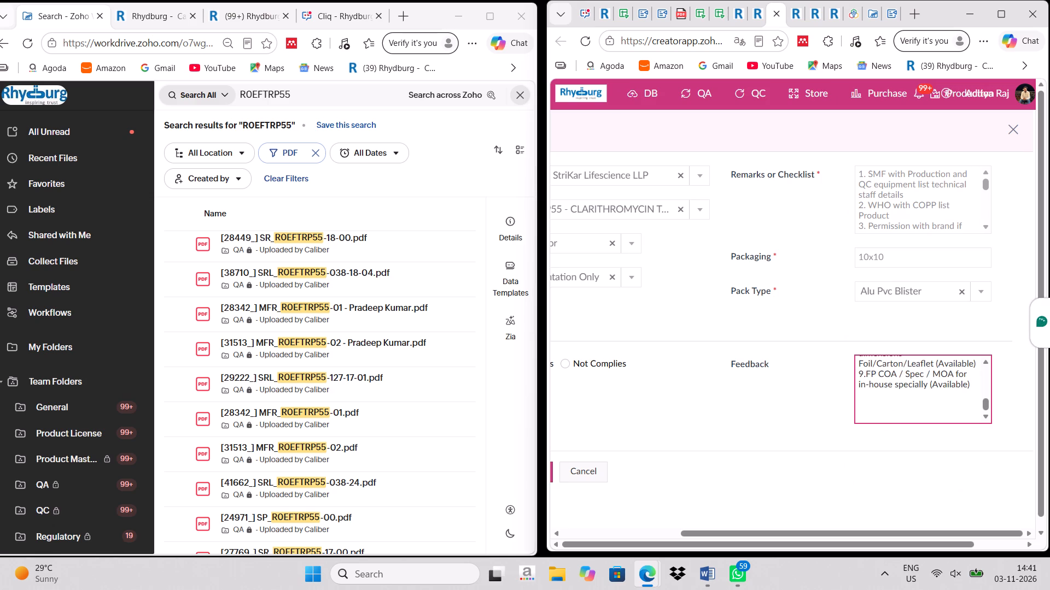
key("ctrl+v")
key("Left")
key("Left")
key("Left")
key("Left")
key("Left")
key("Left")
key("Left")
key("Left")
key("Left")
key("Left")
key("Left")
key("Left")
key("Left")
key("Left")
key("Left")
key("Left")
key("Left")
key("Left")
key("Left")
key("Left")
type("10.")
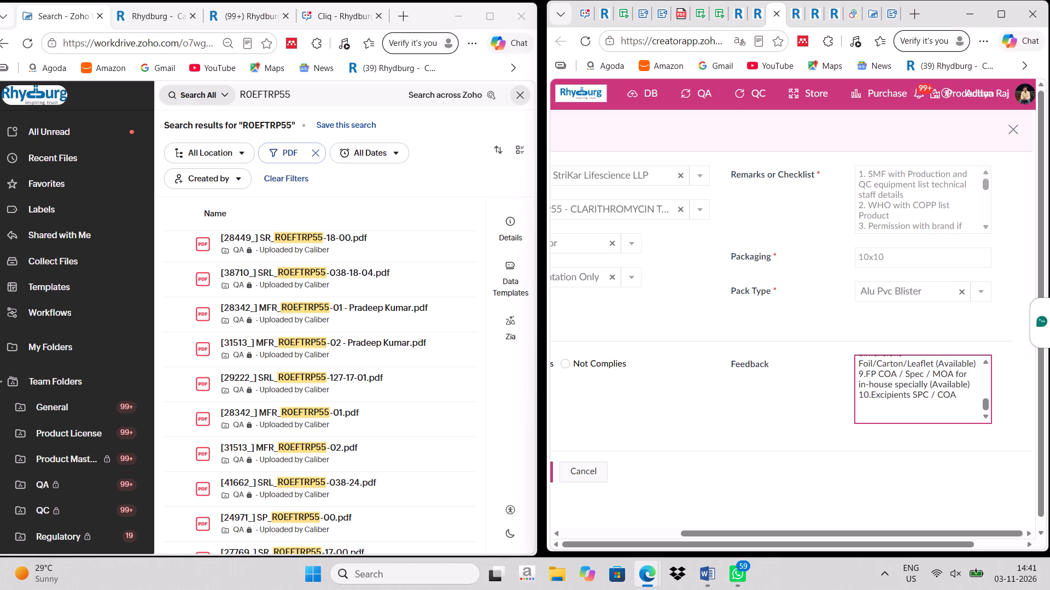
key("Right")
key("Right")
key("Right")
key("Right")
key("Right")
key("Right")
key("Right")
key("Right")
key("Right")
key("Right")
key("Right")
key("Right")
key("Right")
key("Right")
key("Right")
key("Right")
key("Right")
key("Right")
key("Right")
key("Right")
Copy entry 819's checklist item 7 into the feedback as line 11: "11. Filled BMR or Quality & Quantitative Formula and Mfg Steps / Critical Steps (Available)".
key("Return")
type("11.")
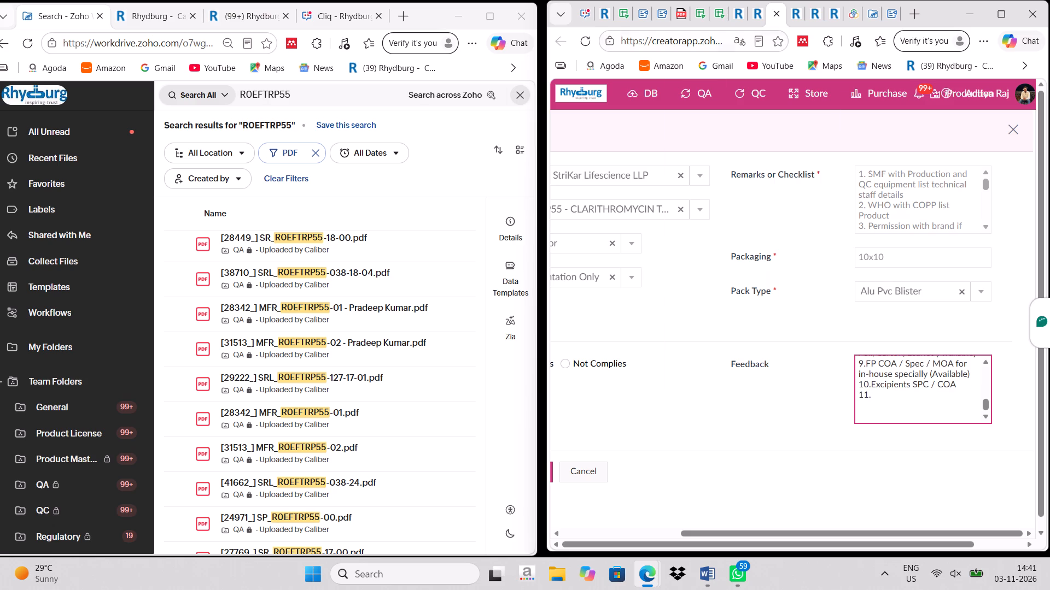
left_click(758, 8)
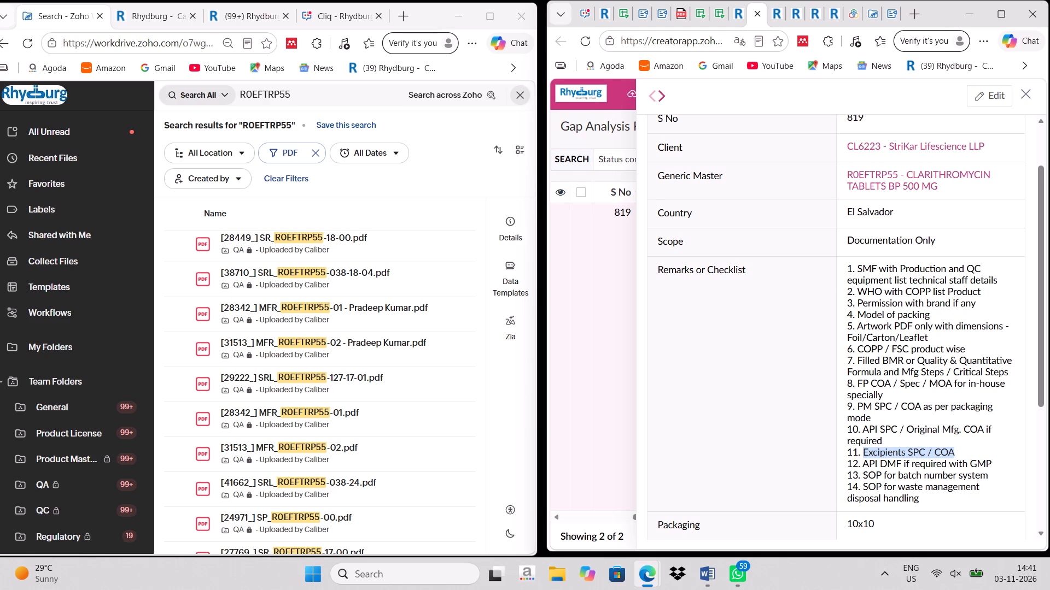
left_click_drag(854, 310, 933, 317)
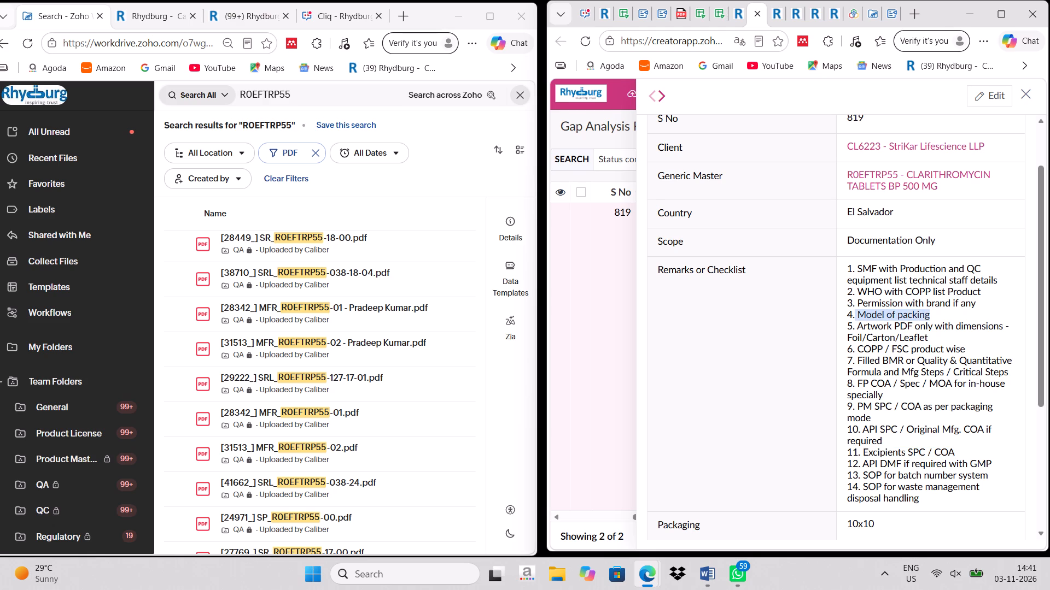
left_click_drag(933, 317, 932, 317)
left_click(962, 265)
left_click(773, 10)
scroll(885, 370, "up", 1)
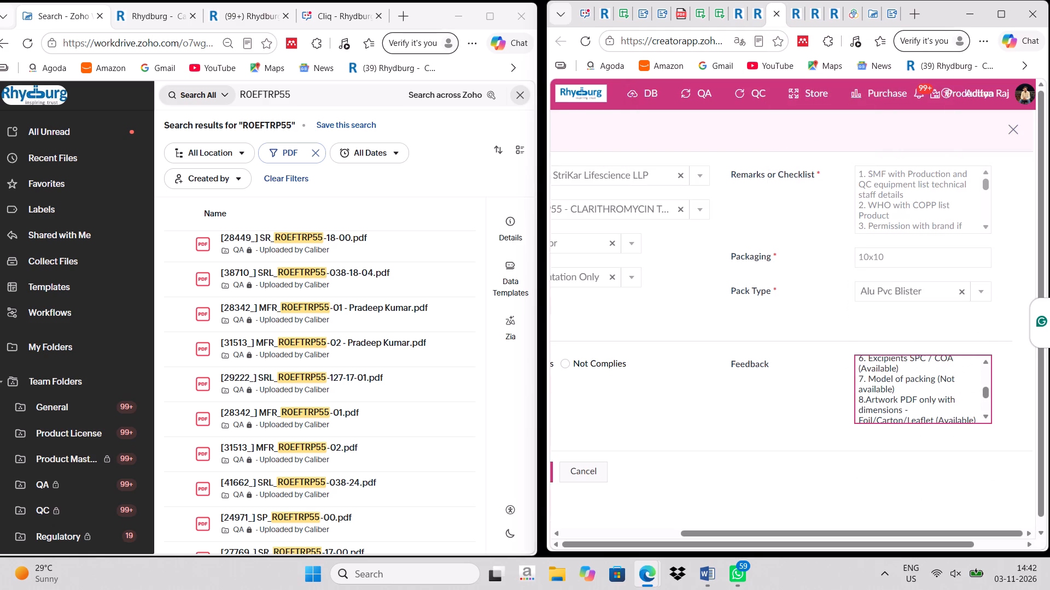
scroll(887, 383, "down", 4)
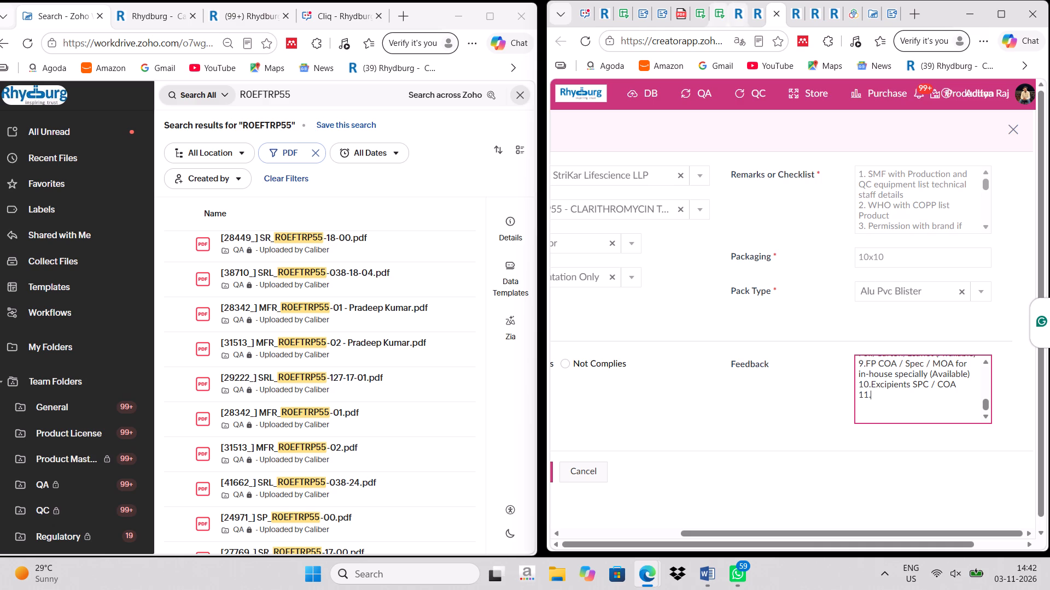
left_click(754, 11)
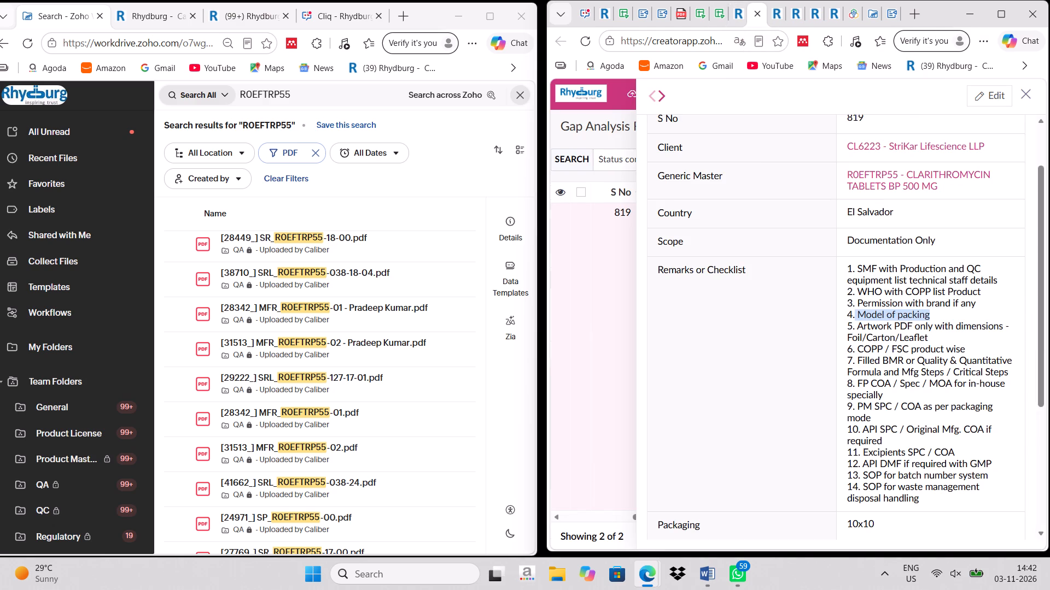
left_click_drag(854, 359, 870, 365)
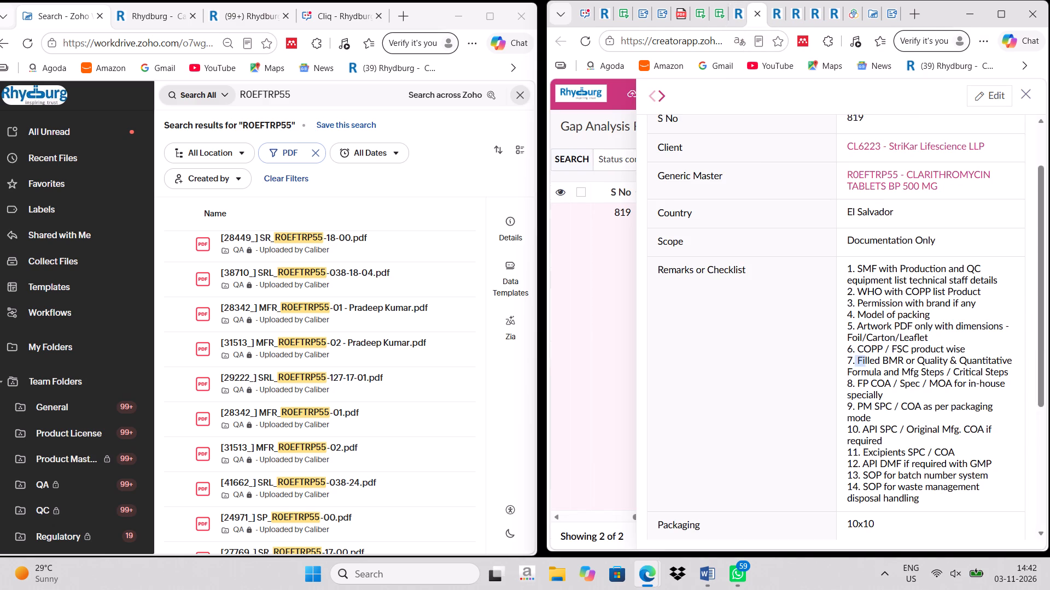
left_click_drag(870, 365, 1006, 379)
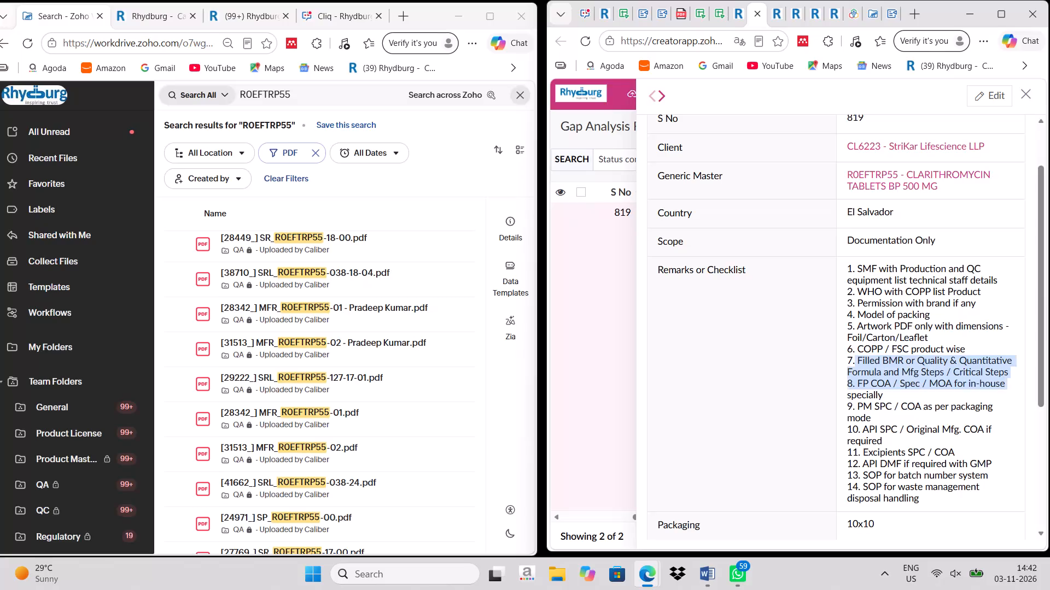
left_click_drag(1006, 379, 1013, 373)
left_click(1030, 324)
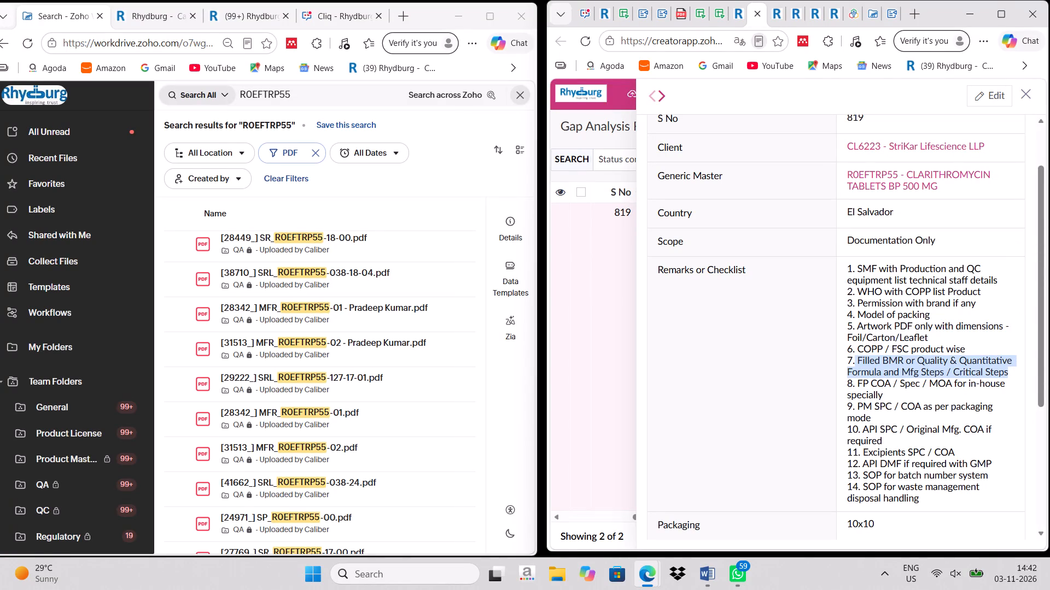
left_click(777, 15)
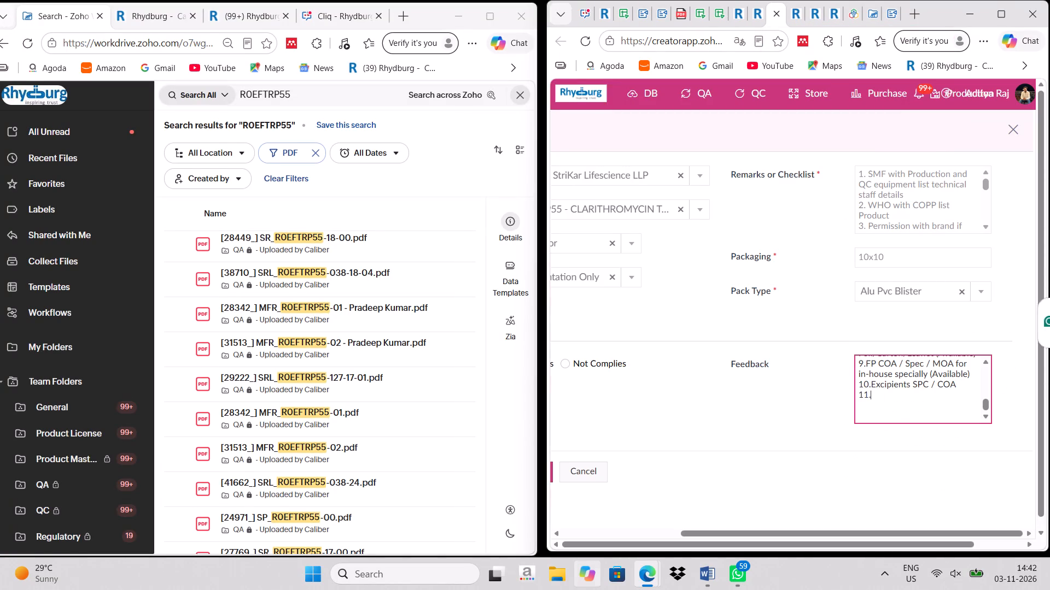
key("ctrl+v")
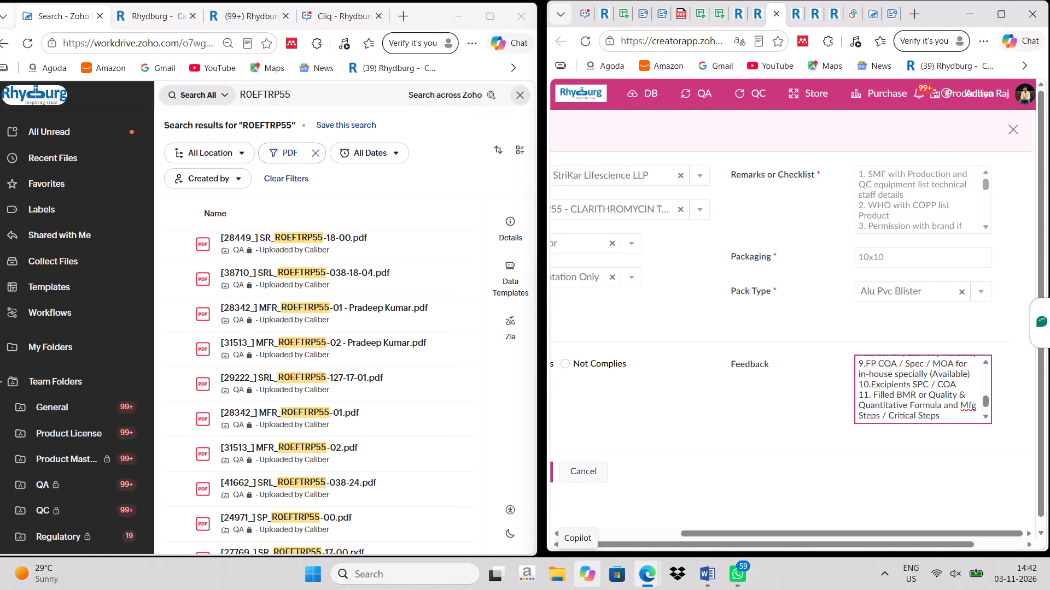
key("space")
type("(Availan")
key("BackSpace")
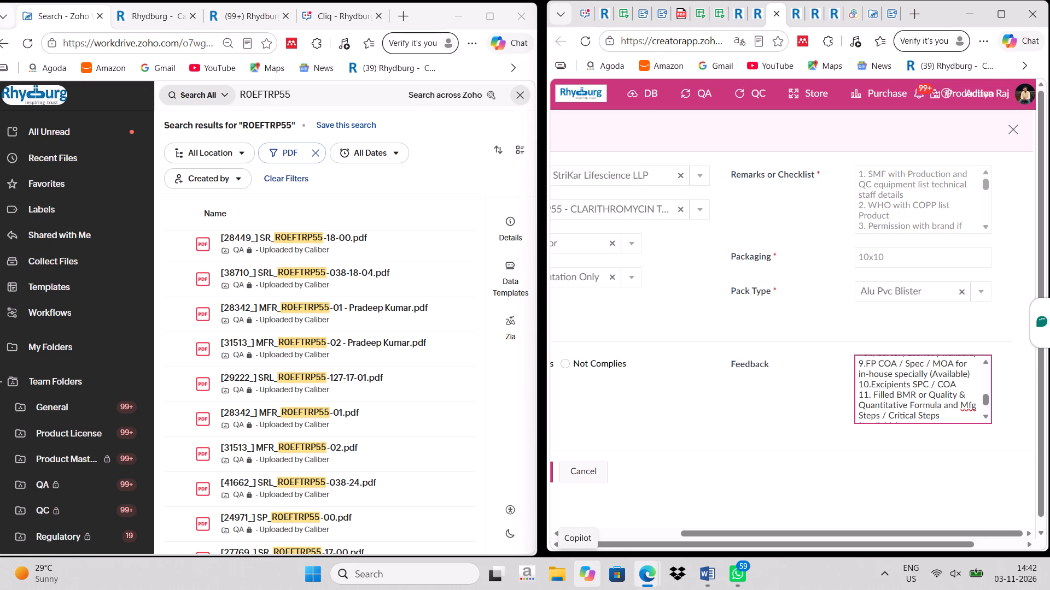
type("ble)")
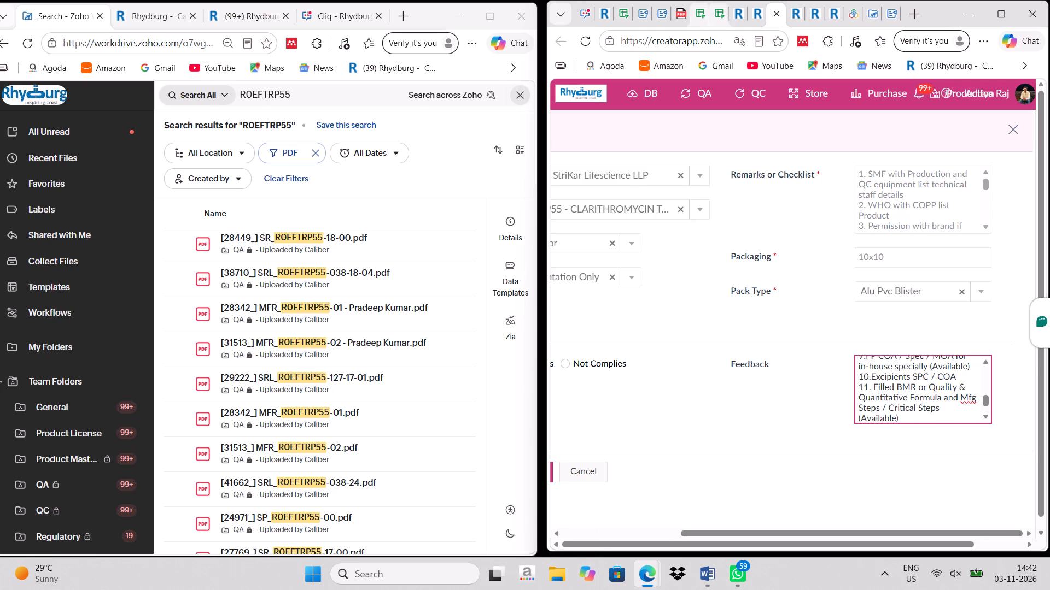
Set entry 819's DocStatus to Not Complies and update the gap analysis record.
left_click(751, 11)
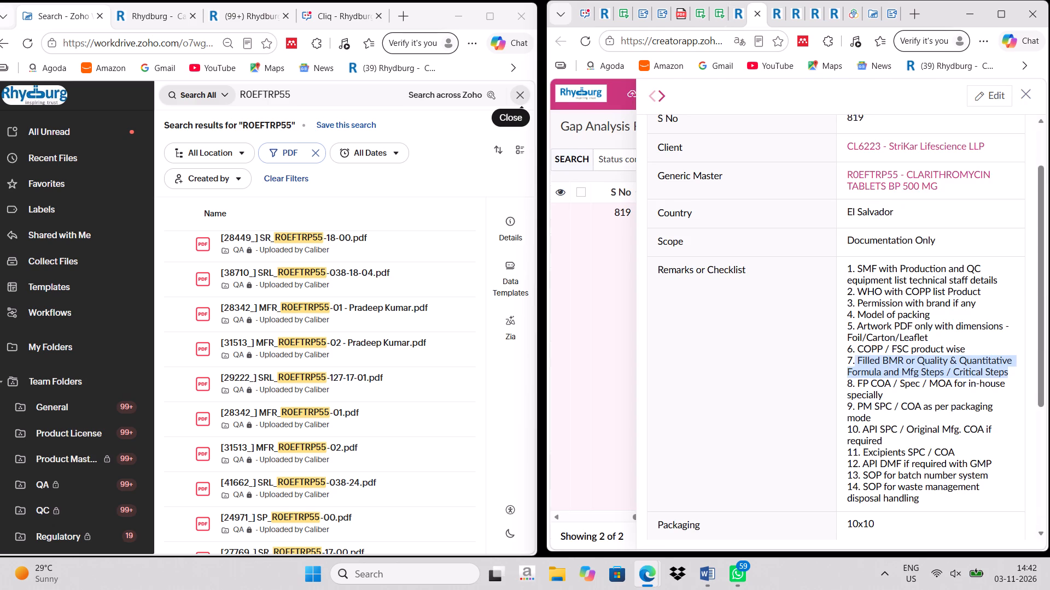
left_click(778, 13)
left_click_drag(746, 530, 638, 524)
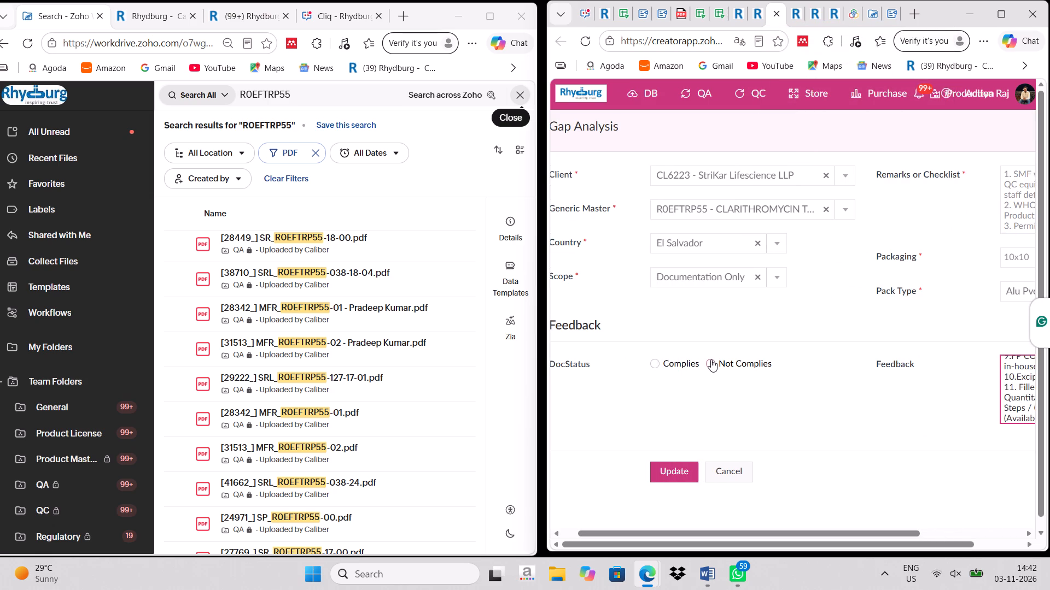
left_click(711, 359)
left_click(663, 471)
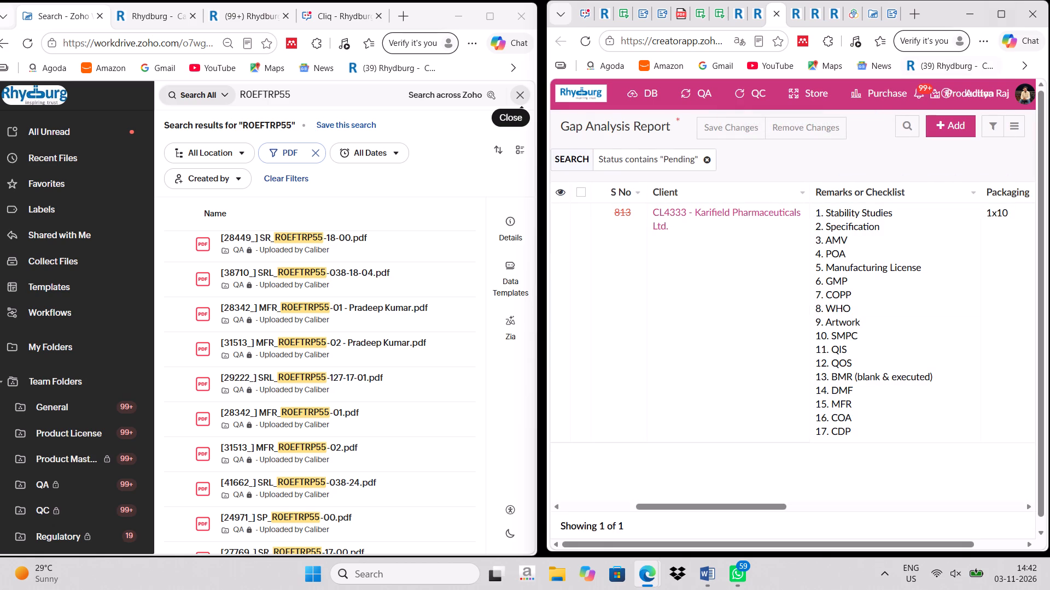
Reload the Caliber registration dashboard in a maximized window and capture a screenshot of the area with the project and gap report counts.
left_click(1011, 4)
left_click(460, 10)
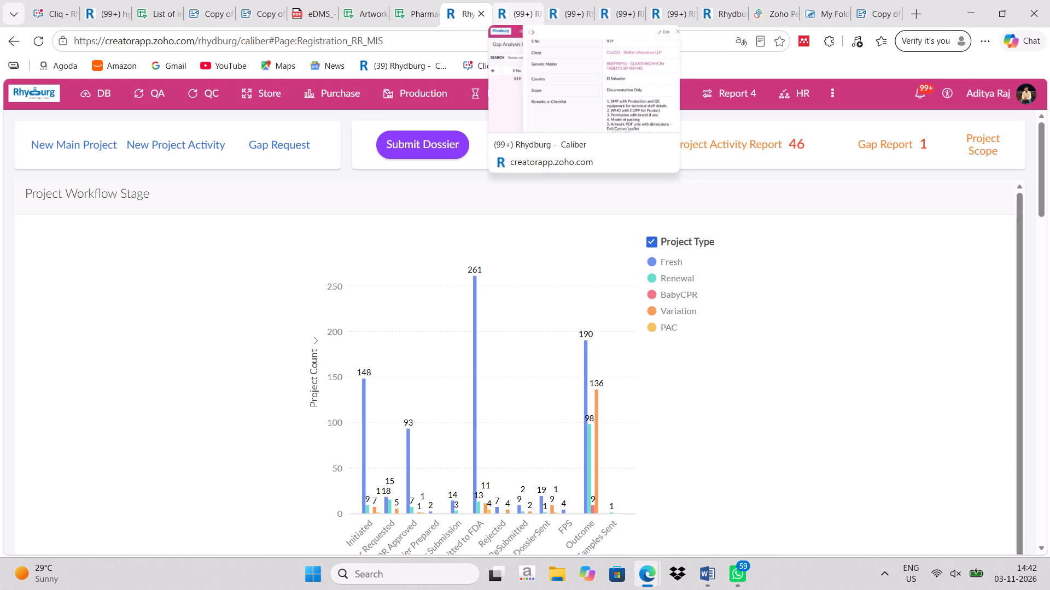
left_click(36, 44)
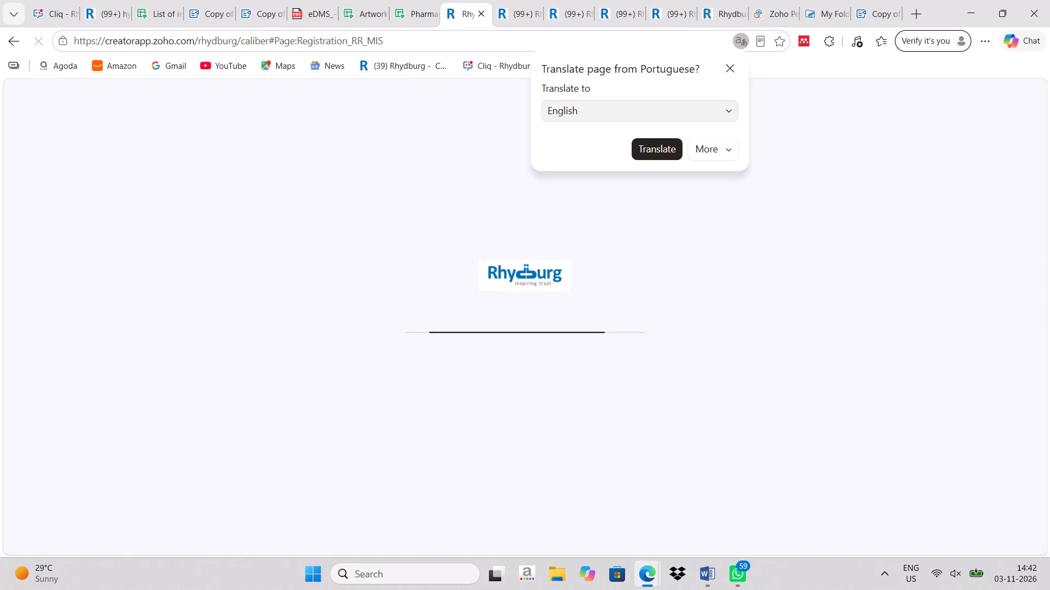
left_click(730, 70)
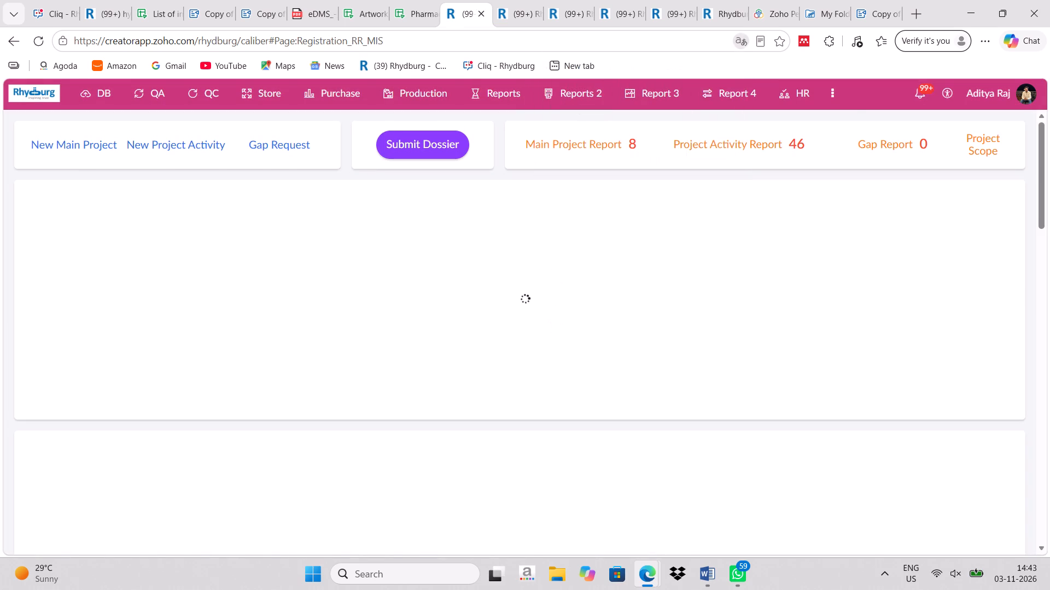
key("shift+super+s")
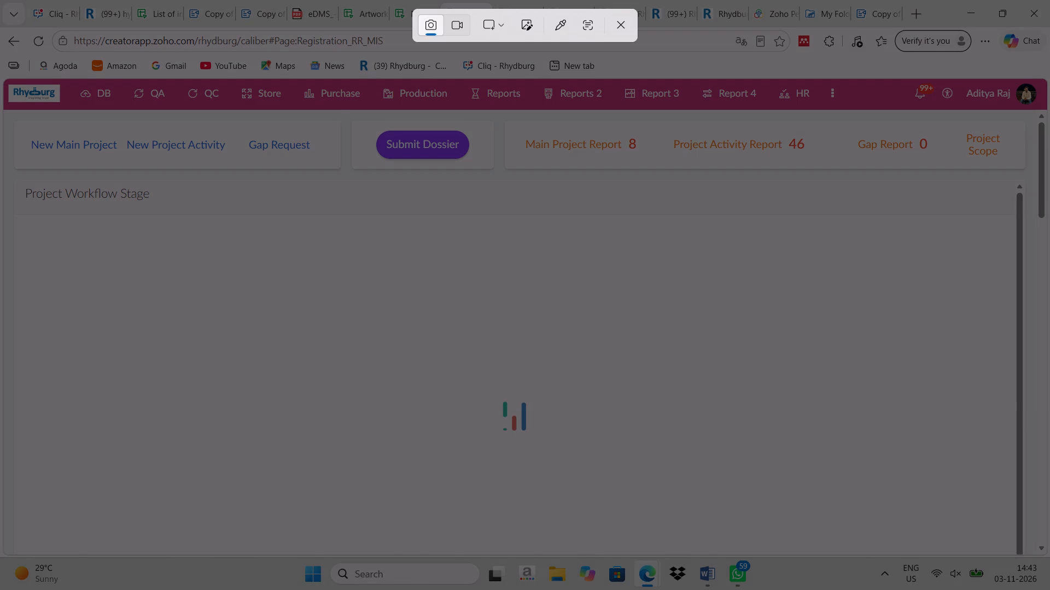
left_click_drag(526, 58, 866, 238)
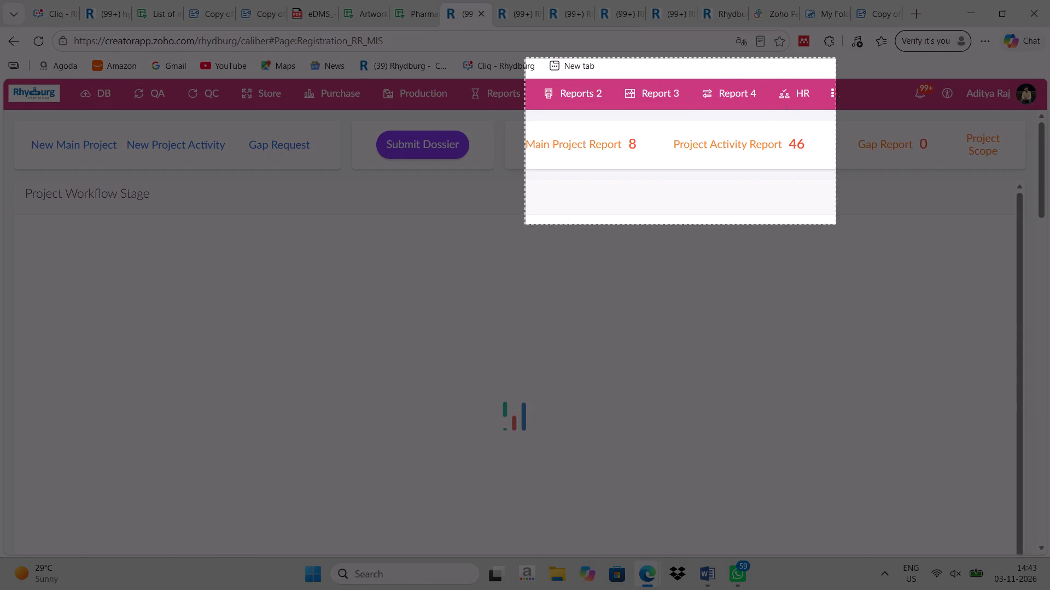
left_click_drag(866, 238, 1049, 435)
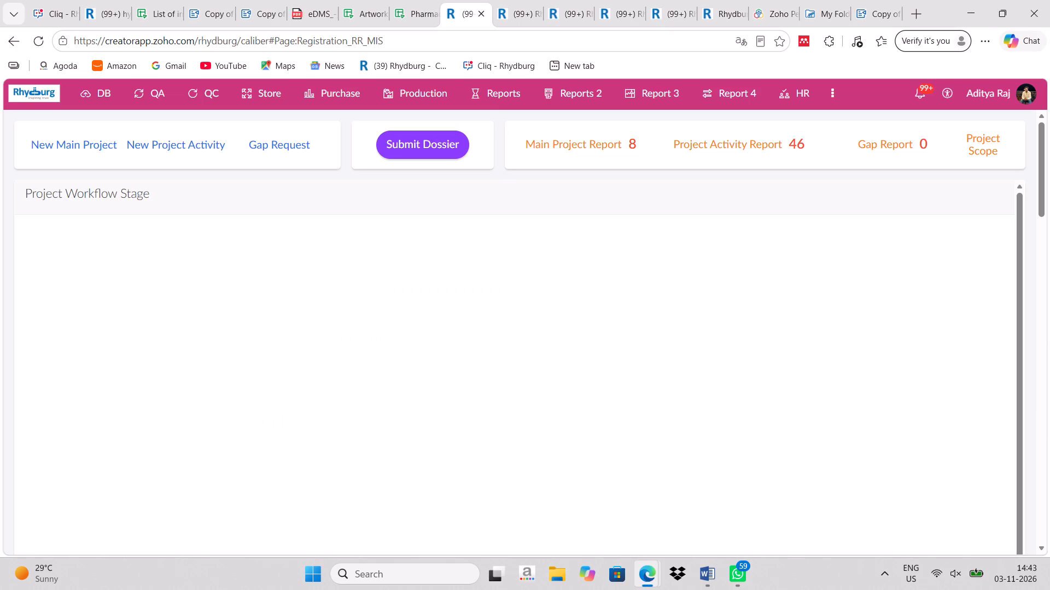
Share the dashboard screenshot in Cliq with the colleague who sent the gap table image, adding the comment "sir completed".
left_click(50, 4)
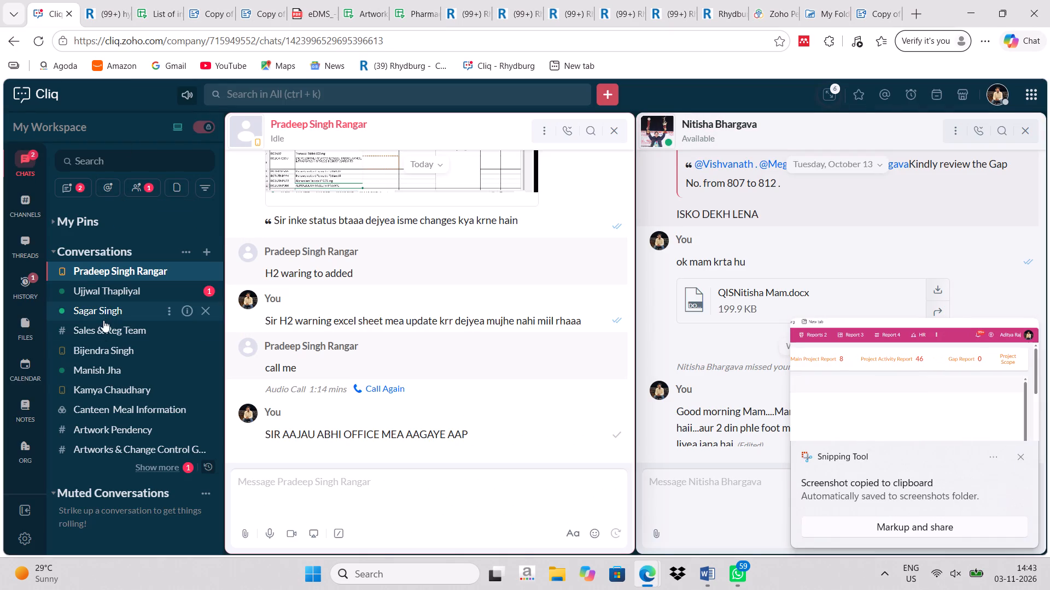
left_click(97, 350)
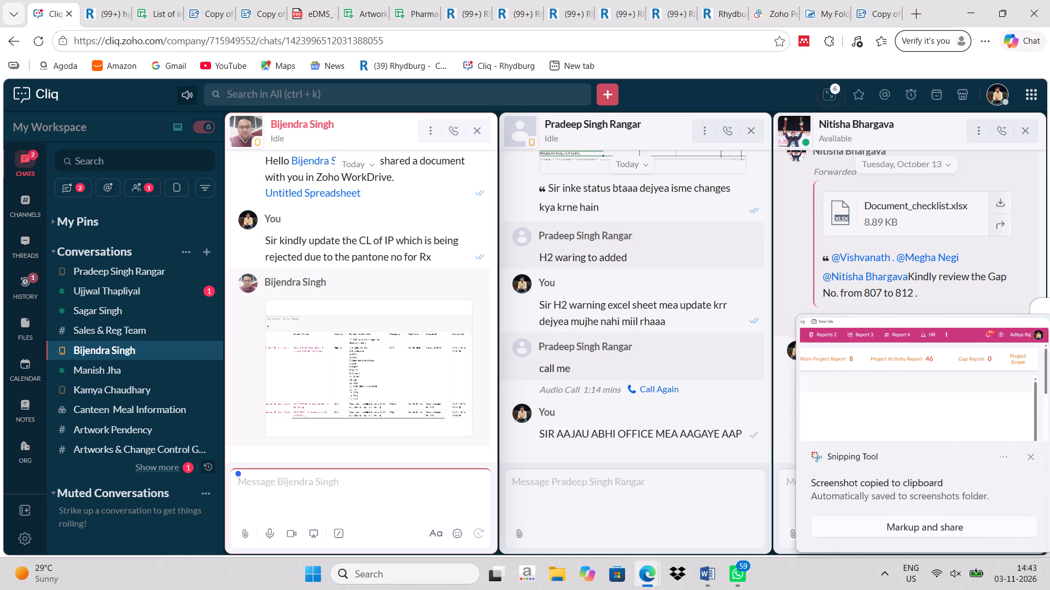
key("ctrl+v")
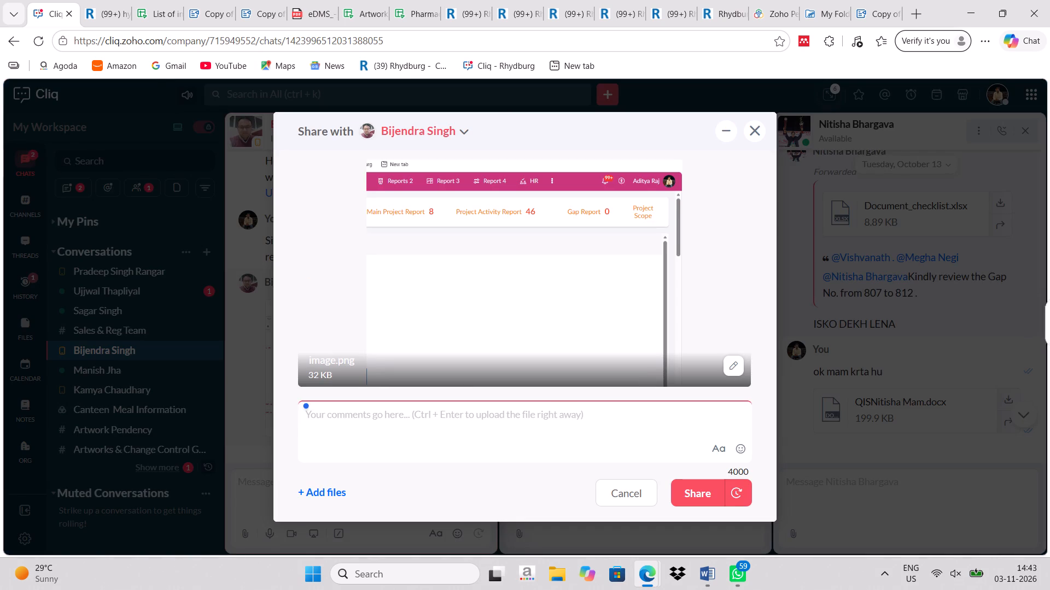
type("sir completed")
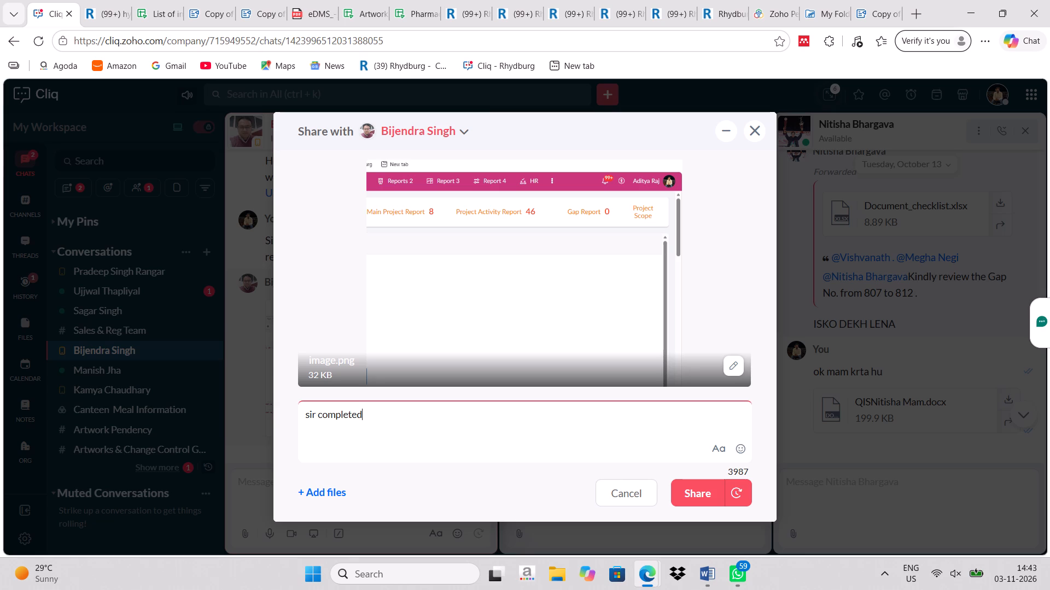
left_click(690, 487)
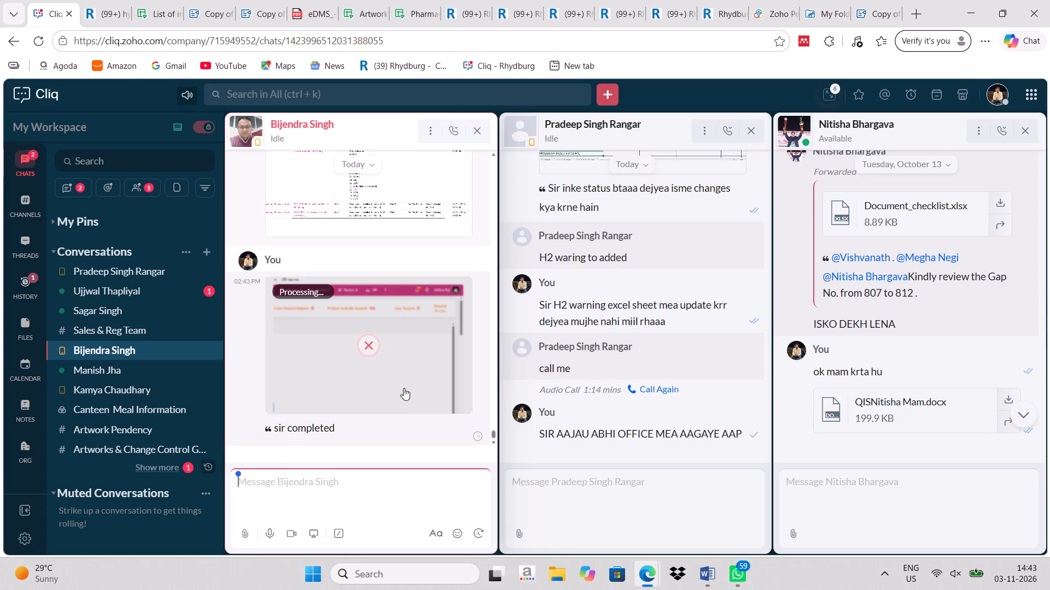
scroll(624, 339, "down", 3)
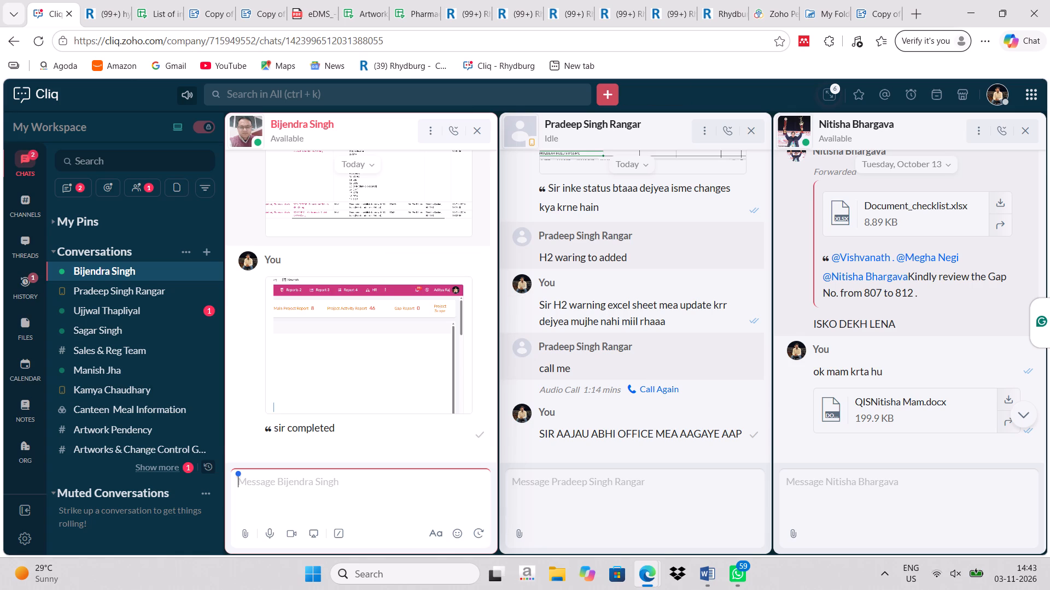
Close the chat used for sharing the screenshot and the chat containing the QIS document.
left_click(480, 127)
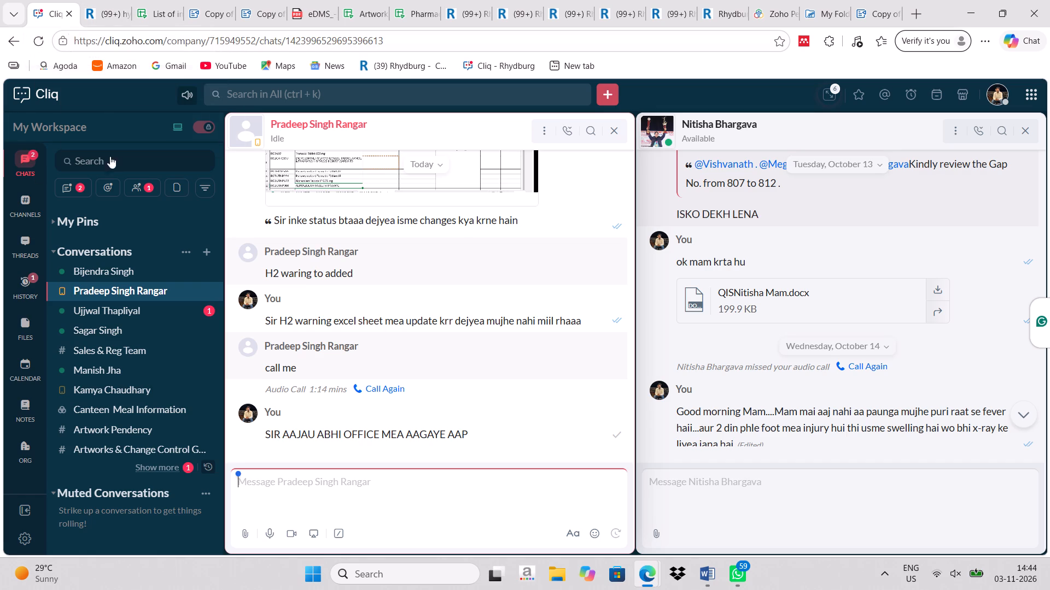
scroll(743, 382, "down", 6)
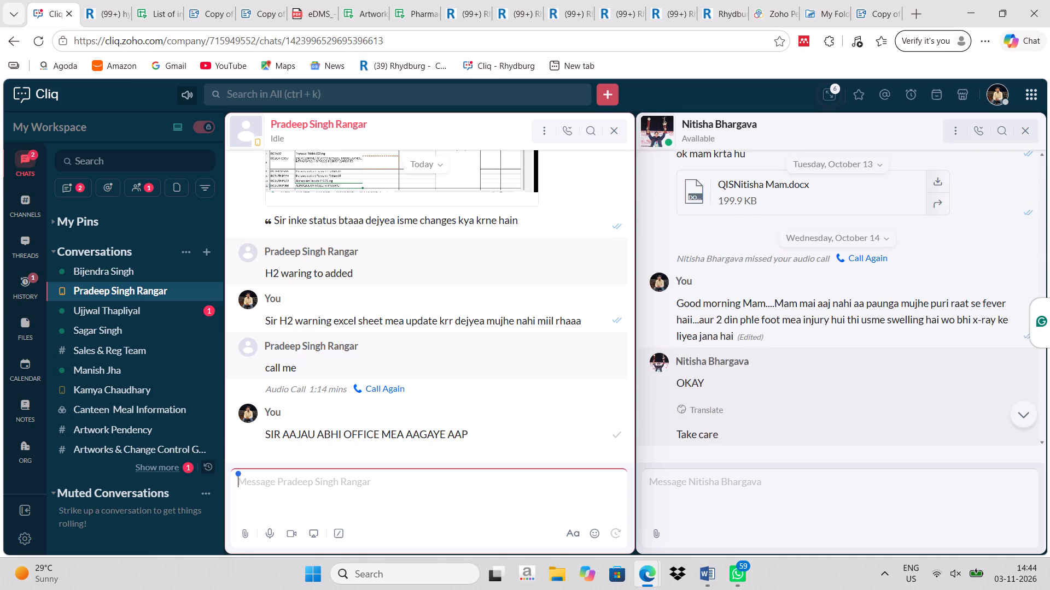
scroll(664, 371, "down", 5)
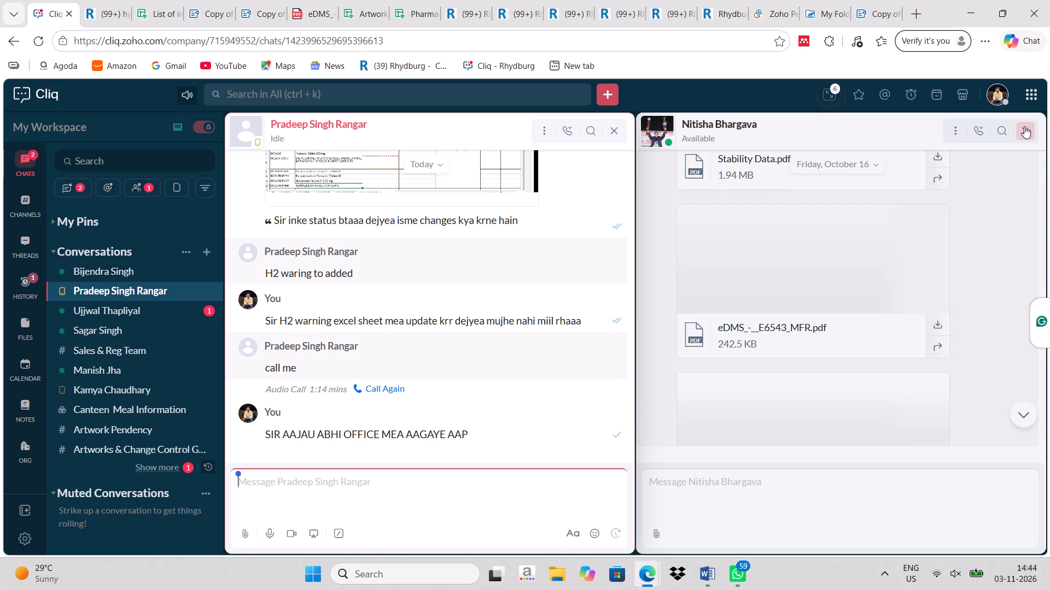
left_click(1024, 126)
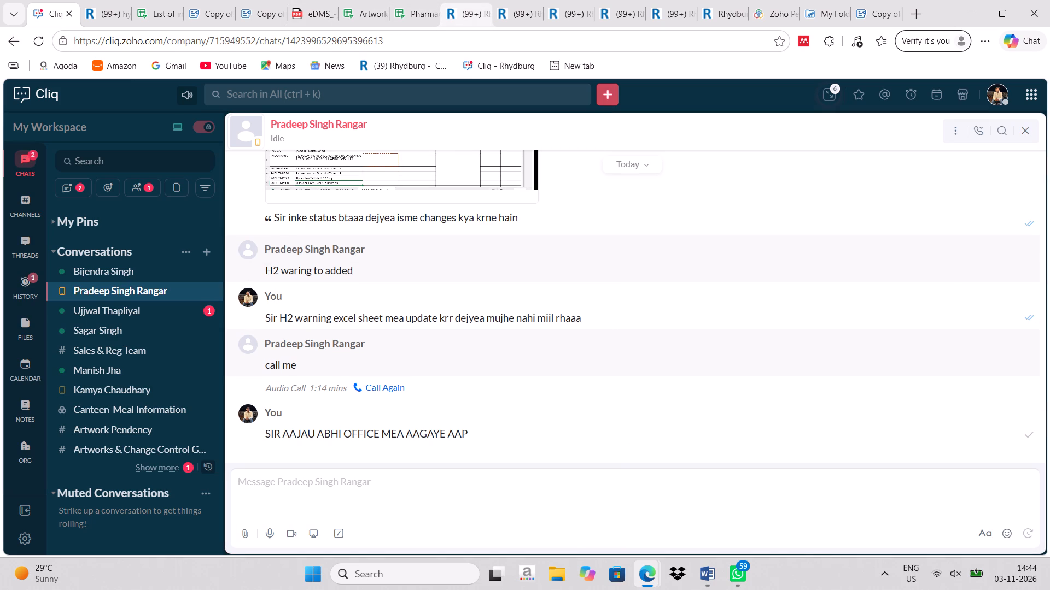
Check the Caliber dashboard, and reopen the Cliq chat containing the shared dashboard screenshot.
left_click(461, 4)
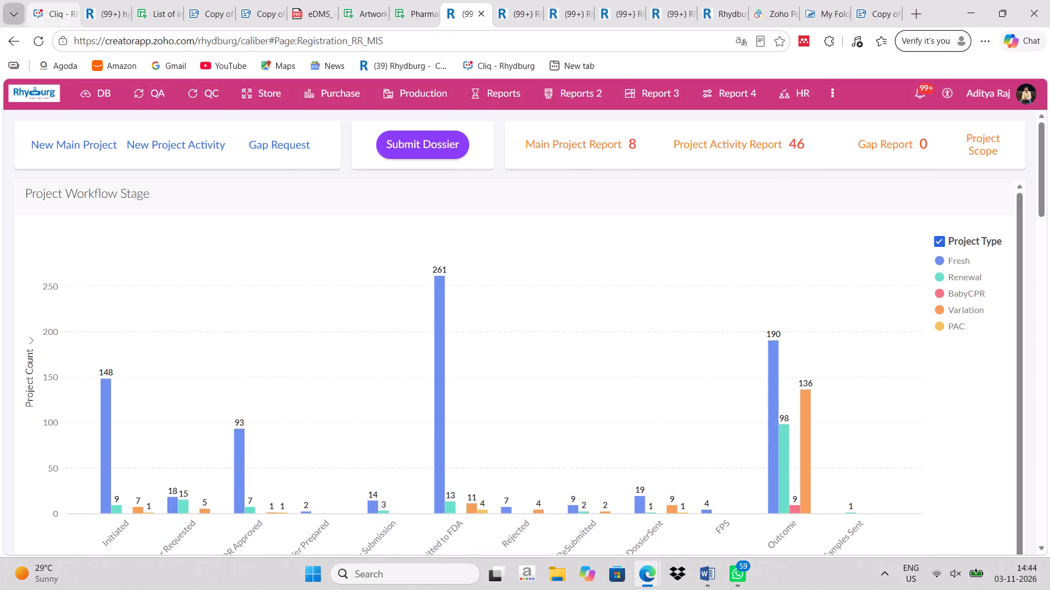
left_click(47, 11)
left_click(129, 276)
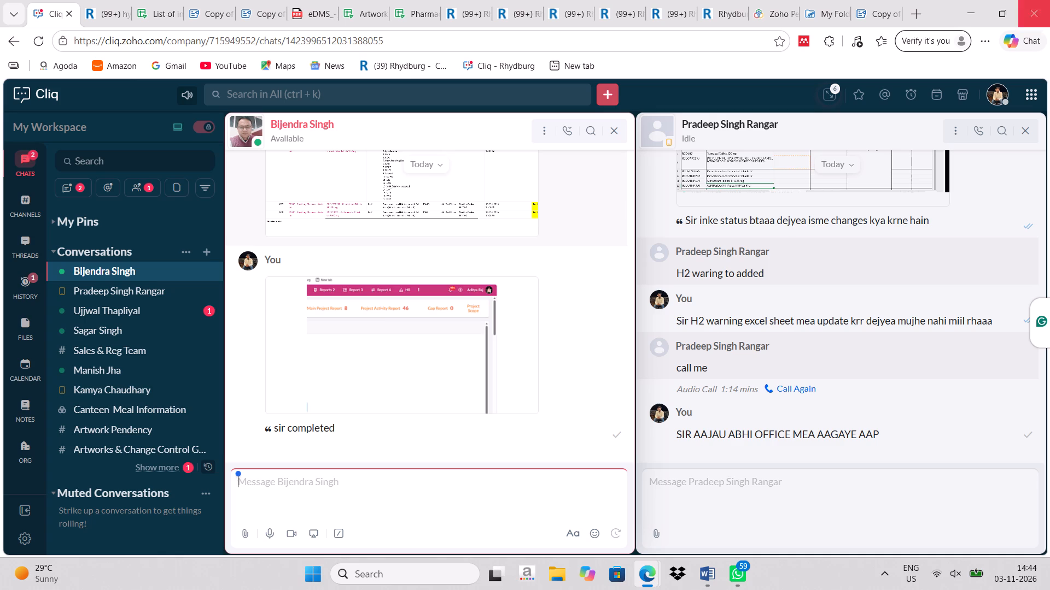
Open the computer's power options.
left_click(311, 575)
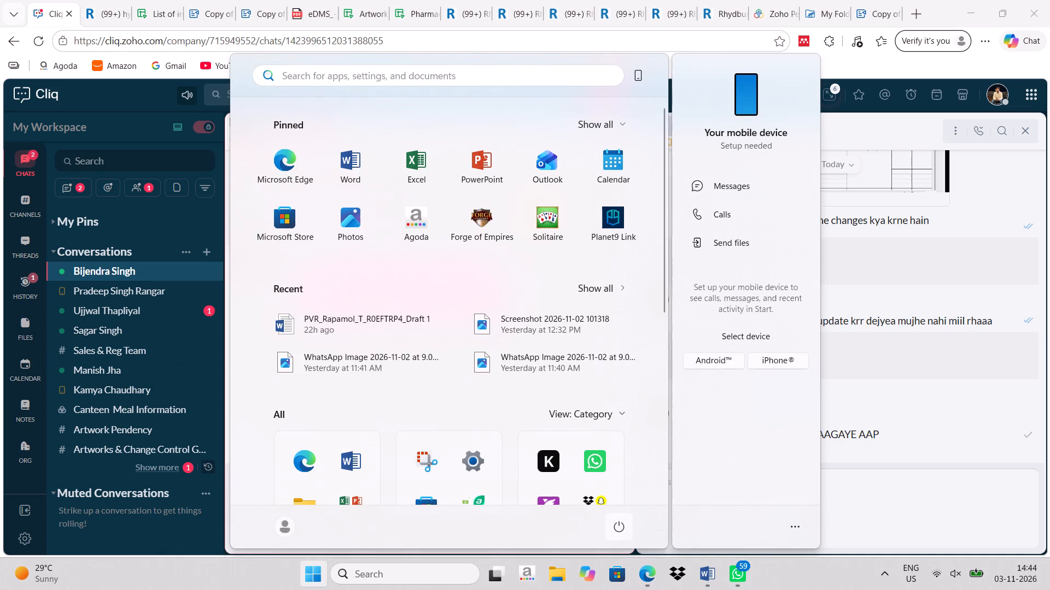
left_click(615, 525)
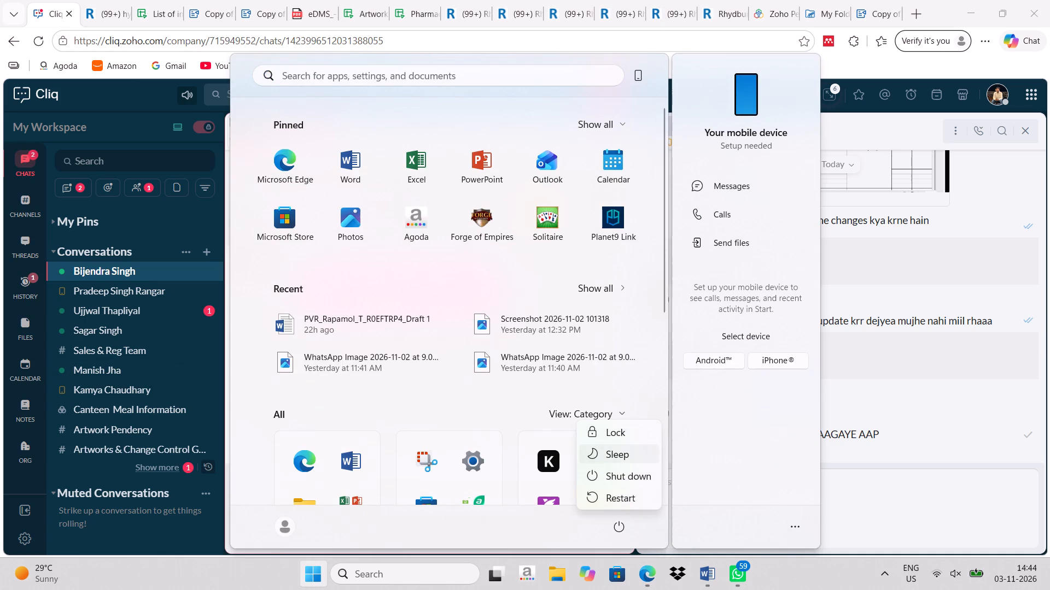